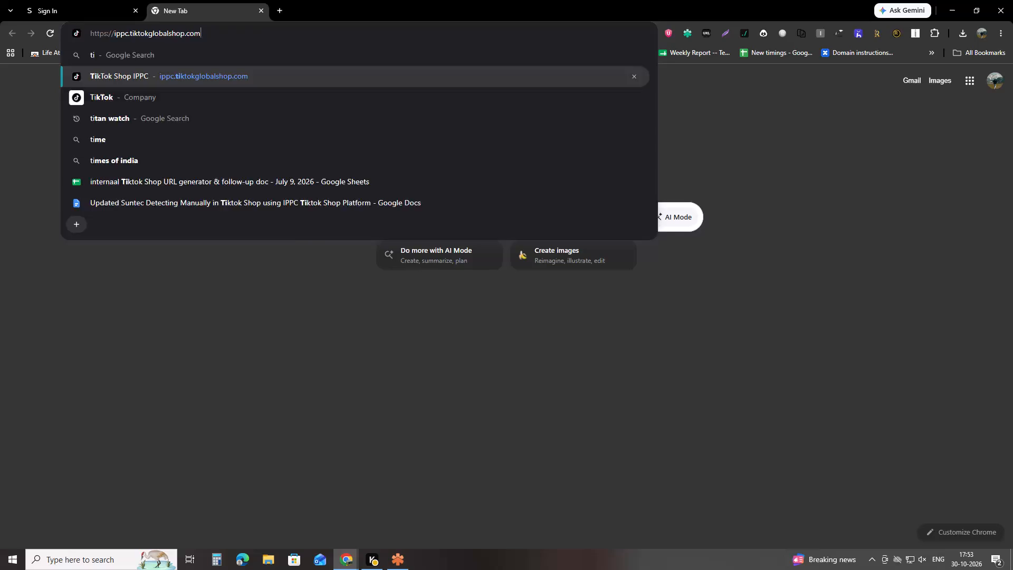
Load the TikTok Shop IPPC site at ippc.tiktokglobalshop.com.
key(Return)
Switch to the Temu page in the other browser window, launch the RedPoints IPR Plugin and stop its running Alo Yoga task.
key(alt+Tab)
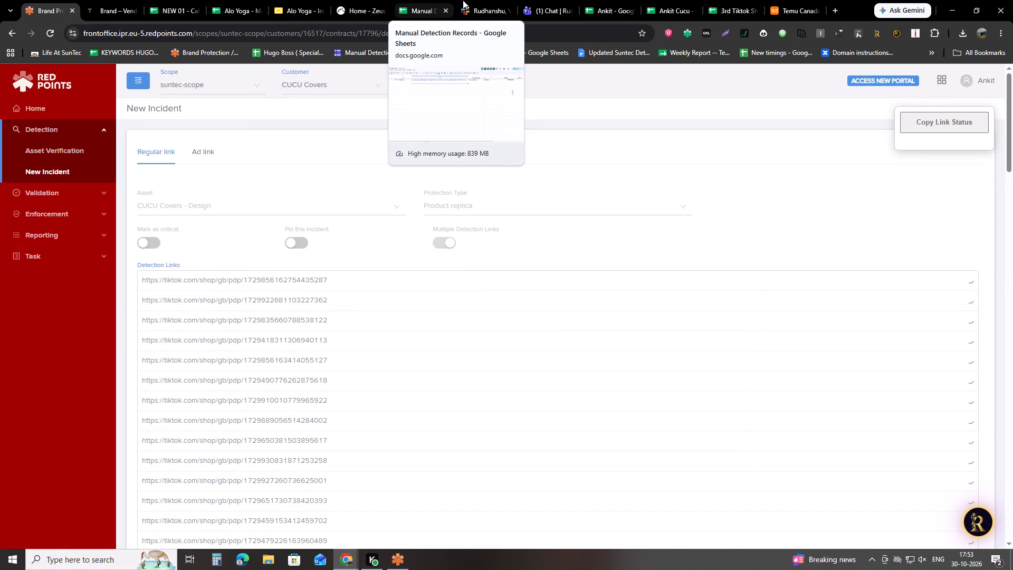
click(786, 0)
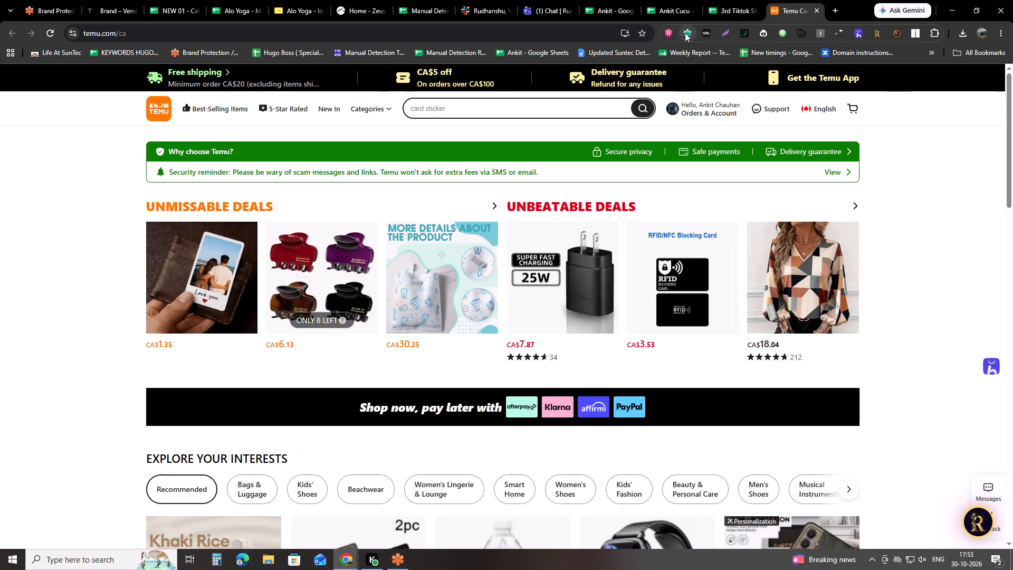
click(685, 33)
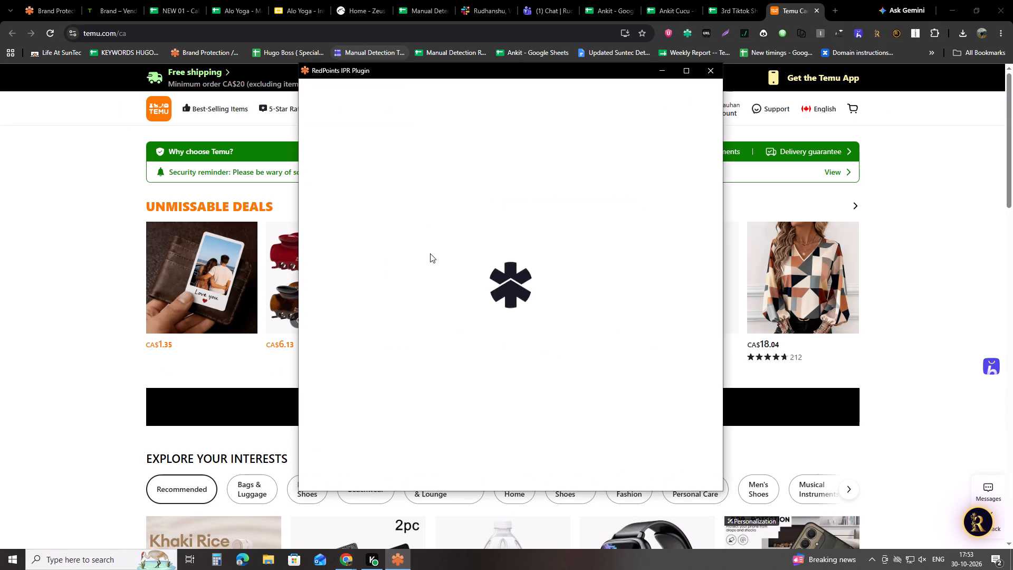
double_click(563, 226)
triple_click(562, 233)
triple_click(561, 234)
triple_click(561, 233)
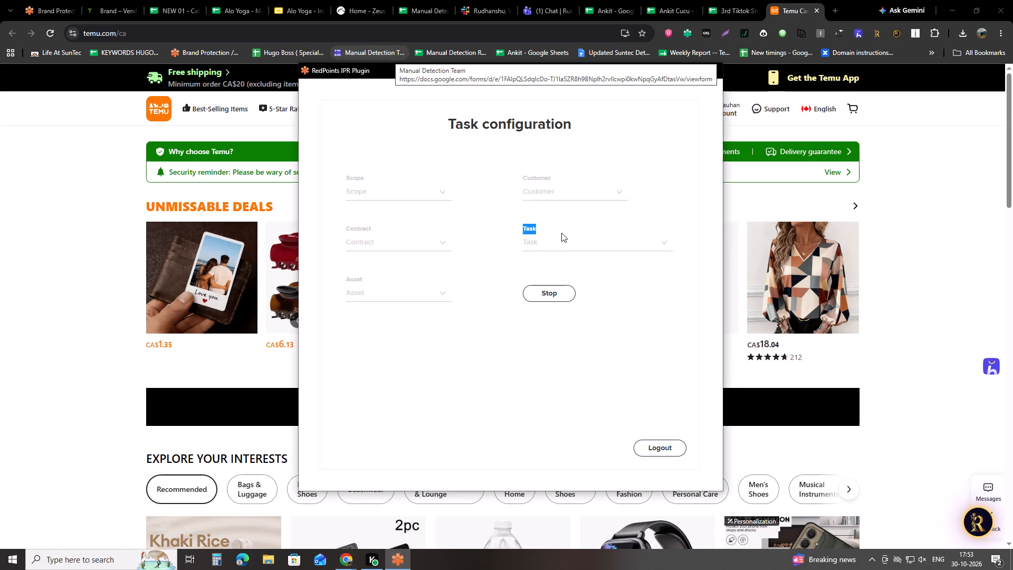
triple_click(561, 233)
triple_click(563, 234)
triple_click(565, 236)
triple_click(565, 238)
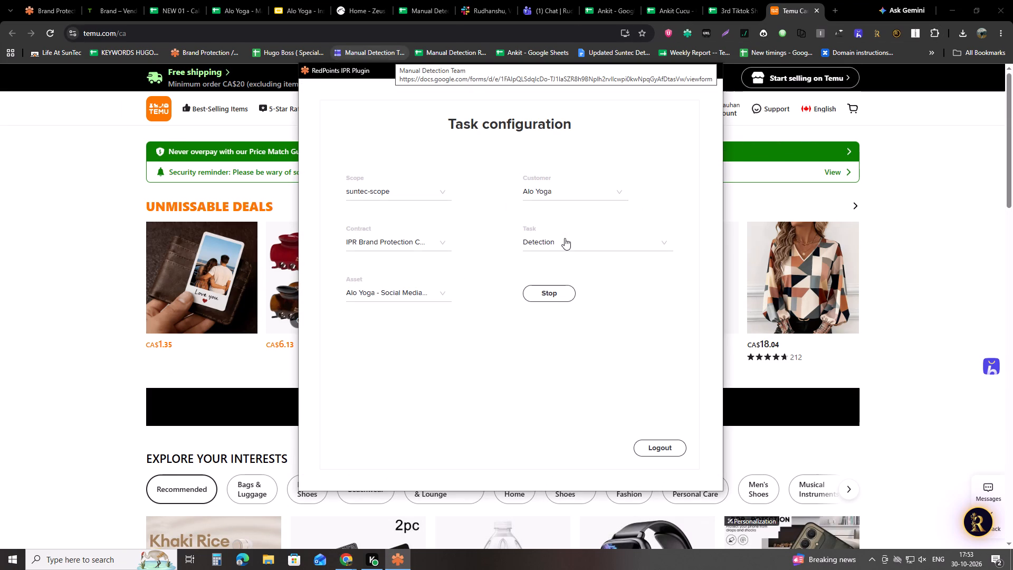
click(543, 282)
click(544, 293)
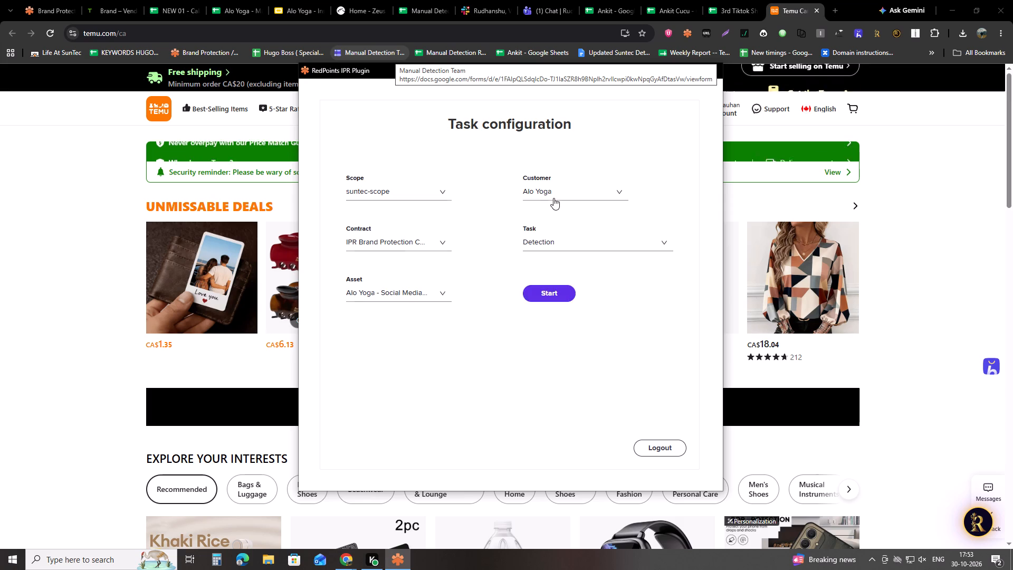
Configure the plugin task with customer CUCU Covers, Brand Protection Contract and asset CUCU Covers - Design, and start it.
click(553, 196)
text(cucu)
key(Return)
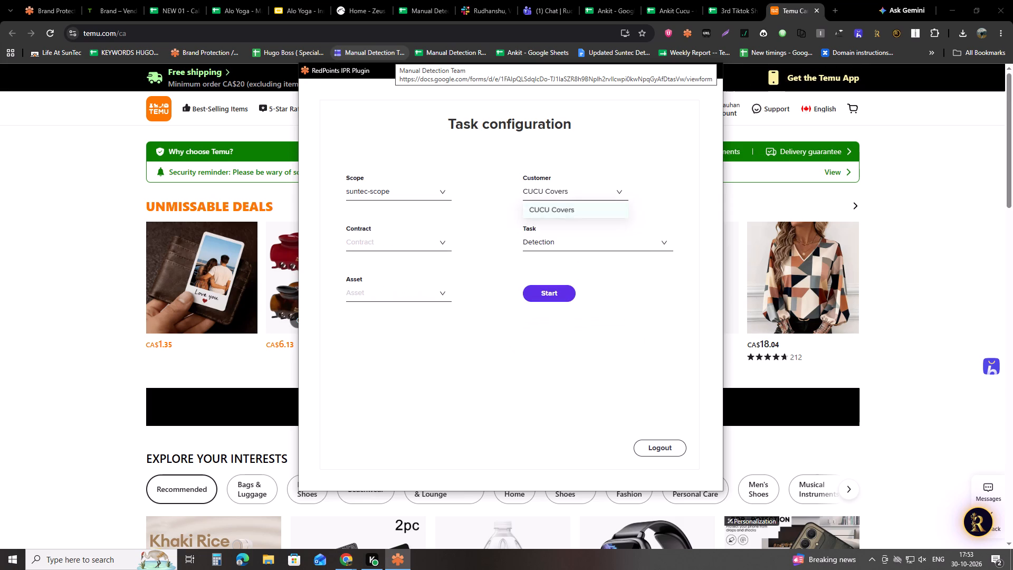
click(403, 258)
click(400, 252)
click(393, 241)
click(381, 261)
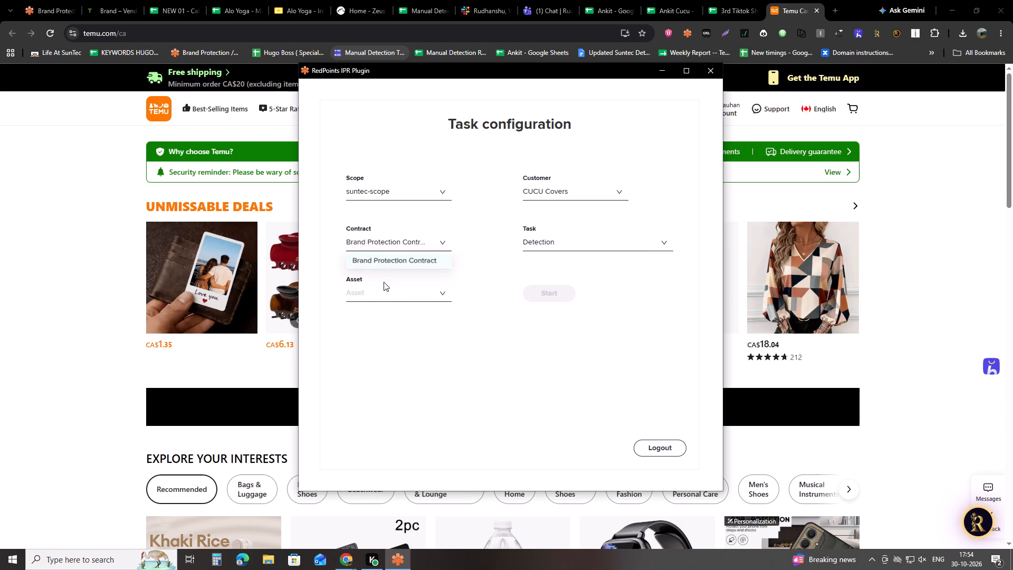
click(384, 282)
click(377, 299)
click(408, 359)
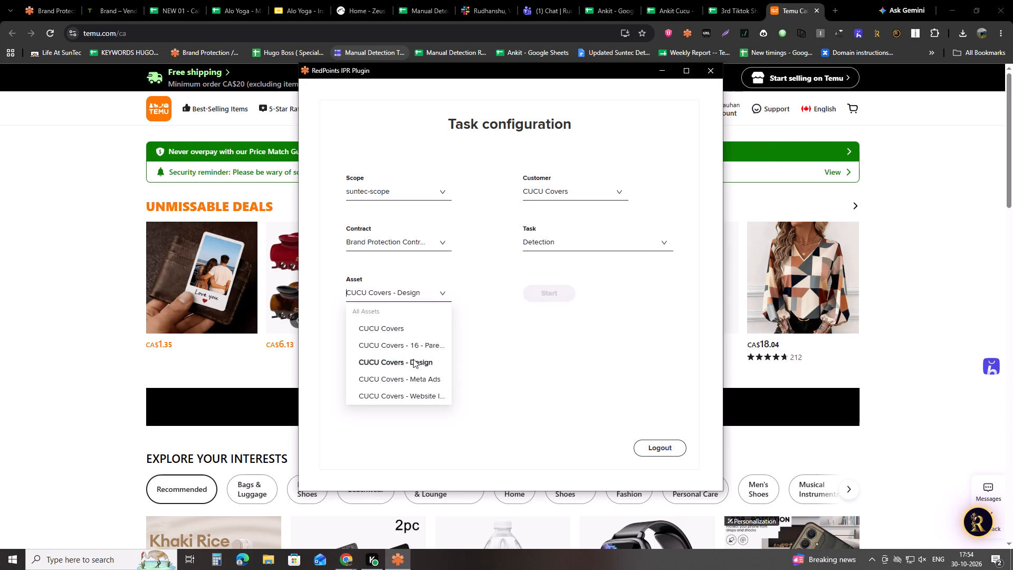
click(536, 296)
Search Temu for "debit card sticker" and move the results tab into the browser window holding TikTok Shop IPPC.
click(495, 109)
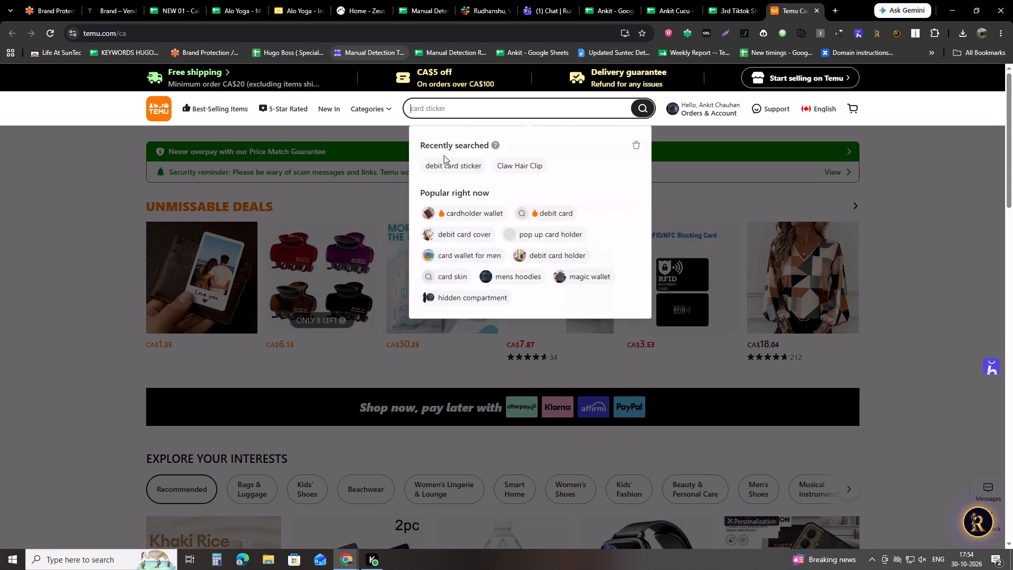
click(442, 167)
right_drag(813, 0, 806, 1)
click(833, 58)
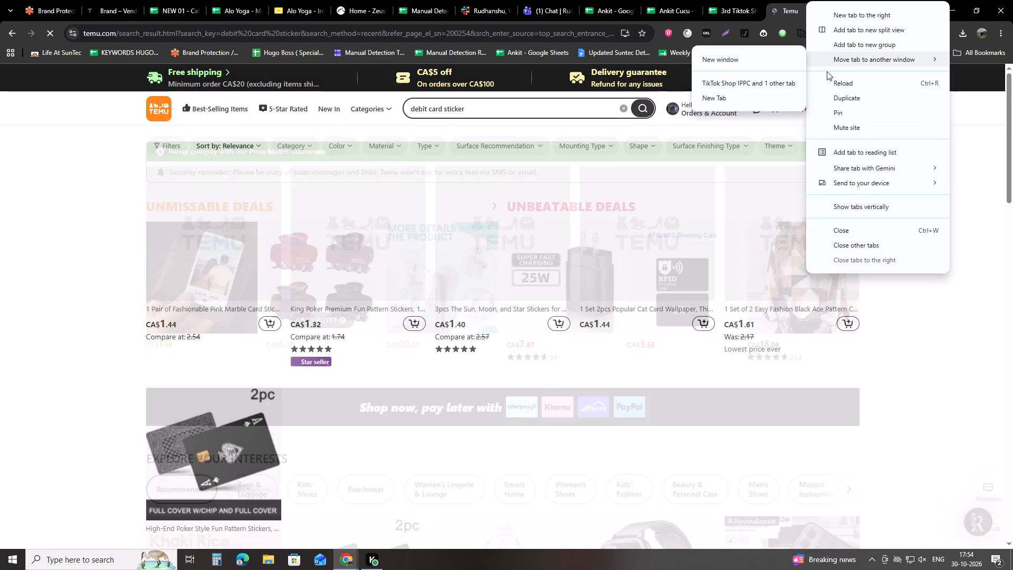
click(775, 84)
Accept the IPPC terms and log in to TikTok Shop IPPC with the prefilled credentials.
click(211, 0)
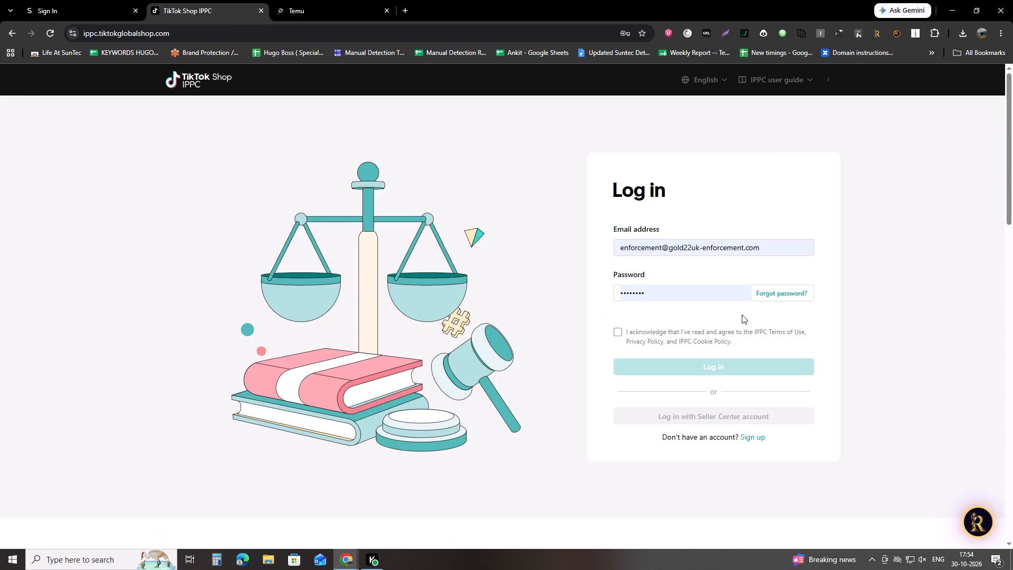
click(629, 328)
click(621, 336)
click(619, 332)
click(640, 365)
Browse the Temu debit card sticker results, inspect the 4pcs Sanrio Kitty credit card skin listing and its seller, and close the listing.
click(374, 0)
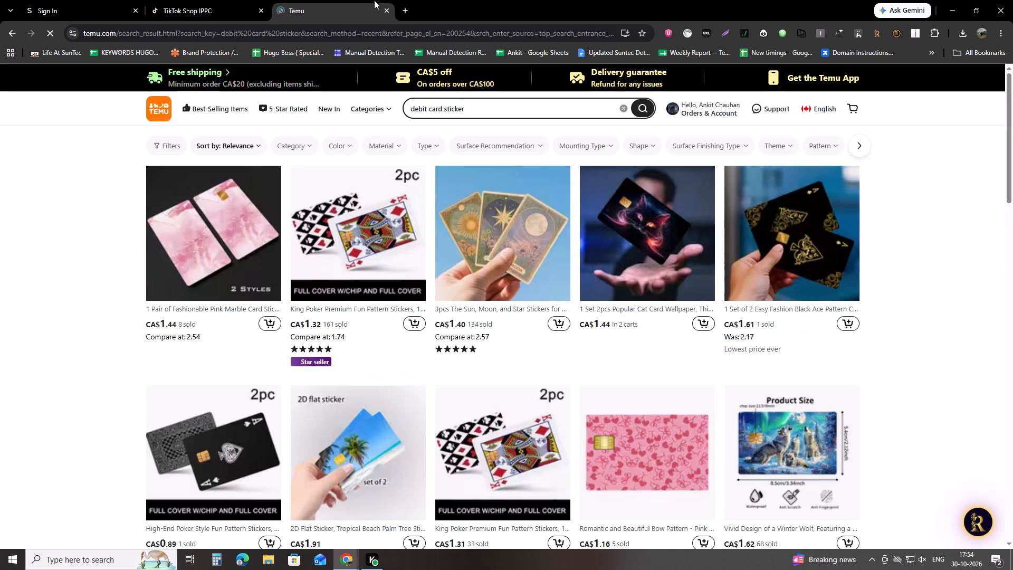
scroll(679, 249, up, 4)
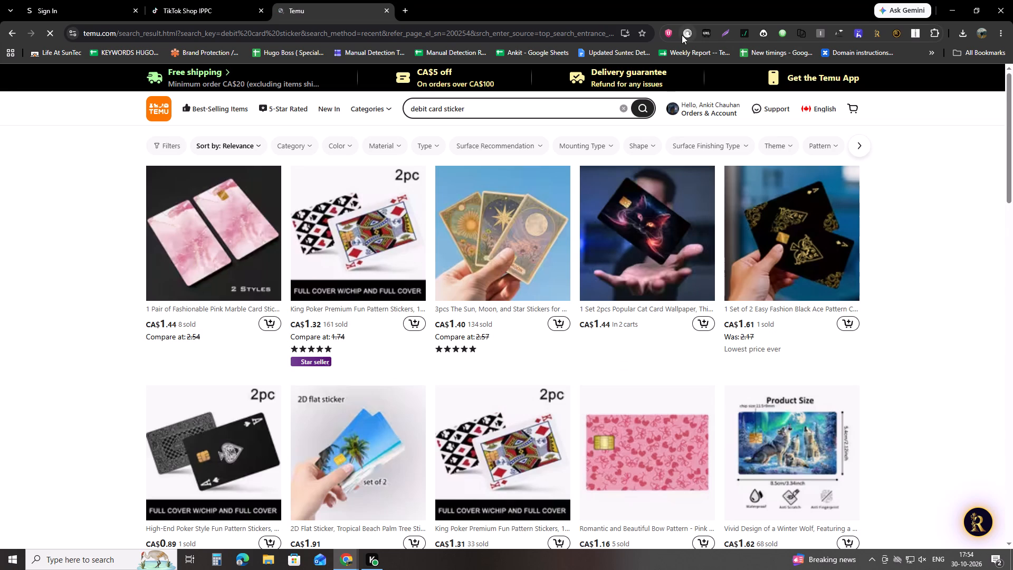
click(682, 35)
scroll(990, 269, down, 3)
scroll(884, 252, down, 1)
scroll(698, 277, down, 2)
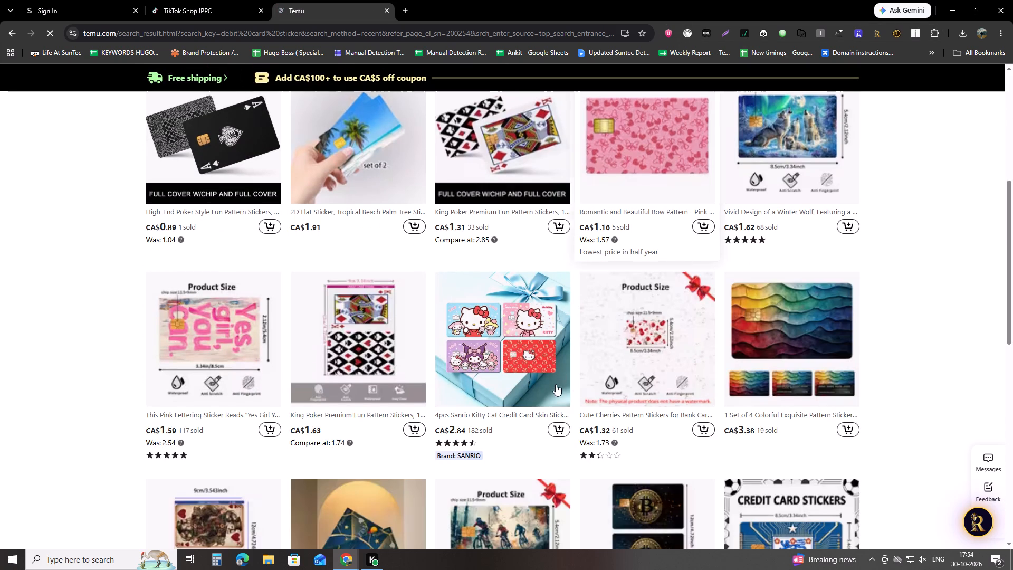
ctrl+click(496, 342)
click(438, 0)
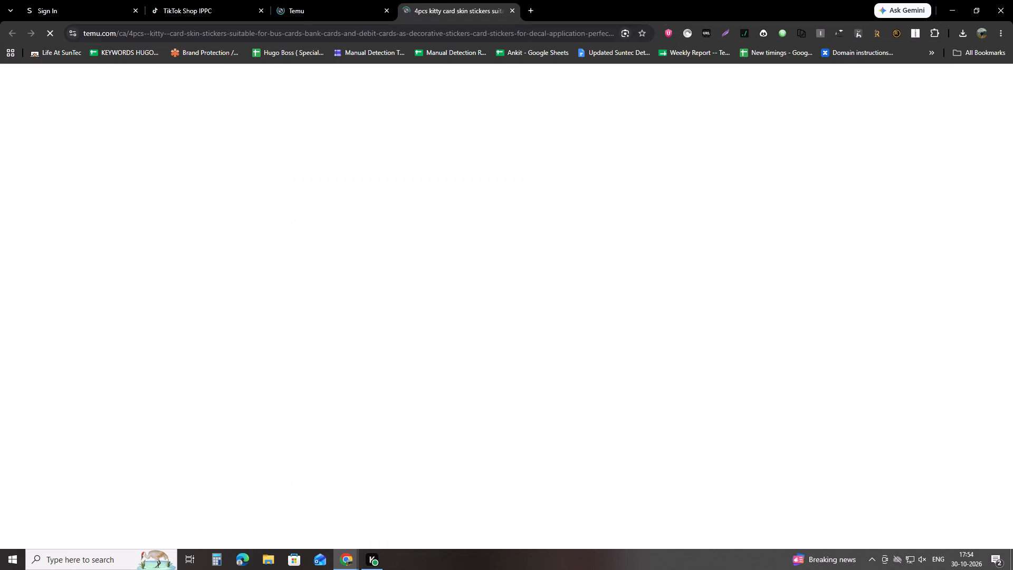
scroll(240, 360, down, 3)
right_drag(158, 434, 140, 413)
scroll(59, 315, down, 4)
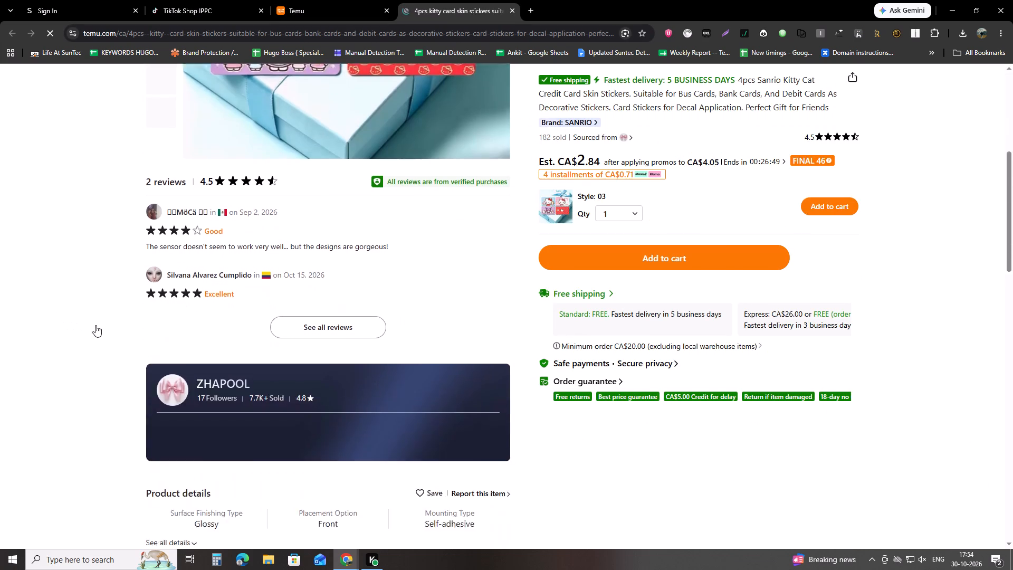
scroll(95, 325, down, 1)
middle_click(476, 0)
Open the Temu listing for the set of 2 luxury golden cosmic card stickers and go to its DJ Bank Card Stick store.
scroll(484, 376, down, 5)
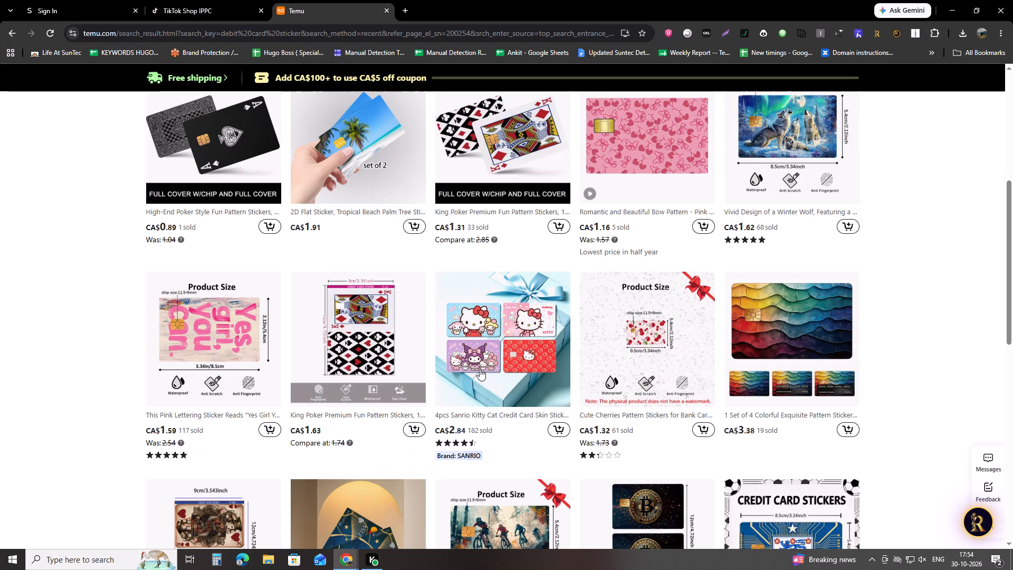
scroll(480, 369, down, 4)
ctrl+click(343, 137)
click(480, 0)
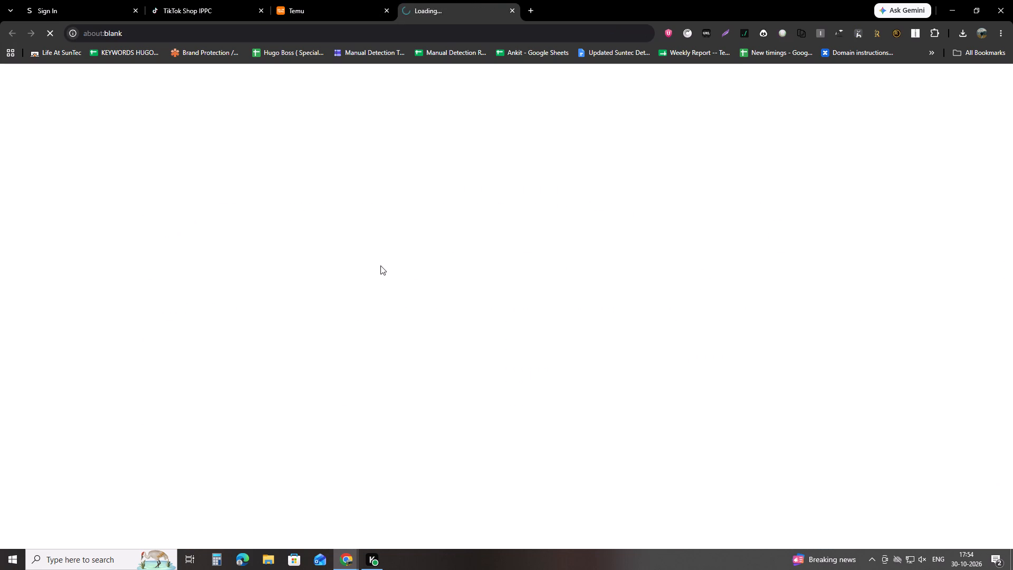
scroll(239, 349, down, 4)
click(178, 309)
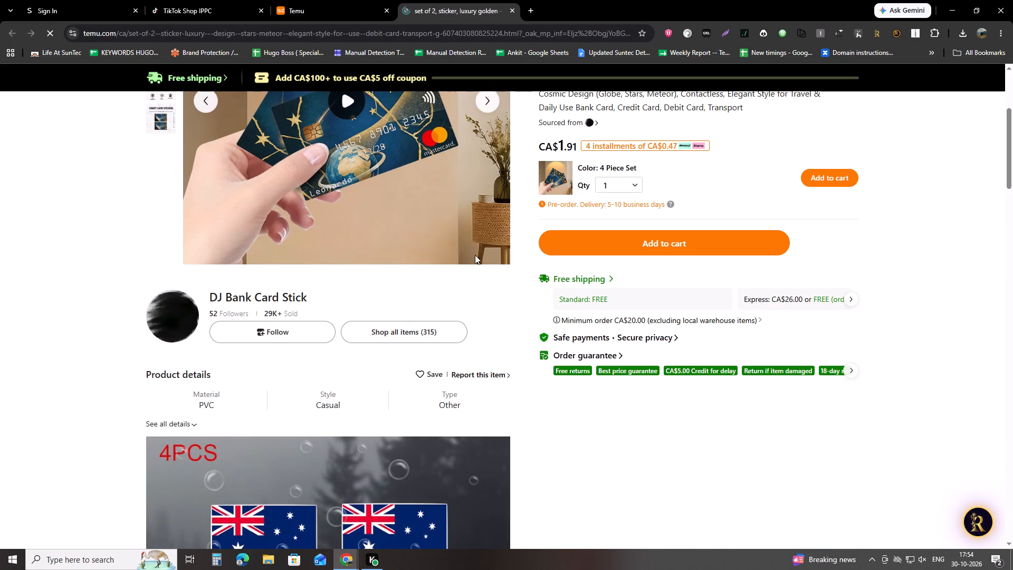
click(174, 321)
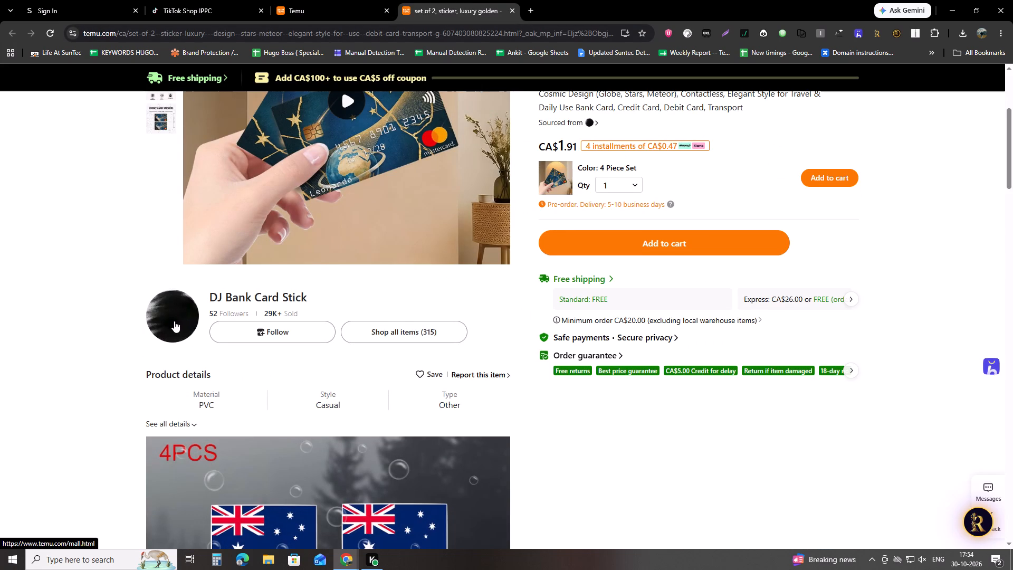
In the 3rd Tiktok Shop URL generator spreadsheet, undo the recent CUCU Covers entries, including the product IDs pasted from row 7627 down.
key(alt+Tab)
scroll(619, 359, down, 5)
scroll(622, 363, up, 1)
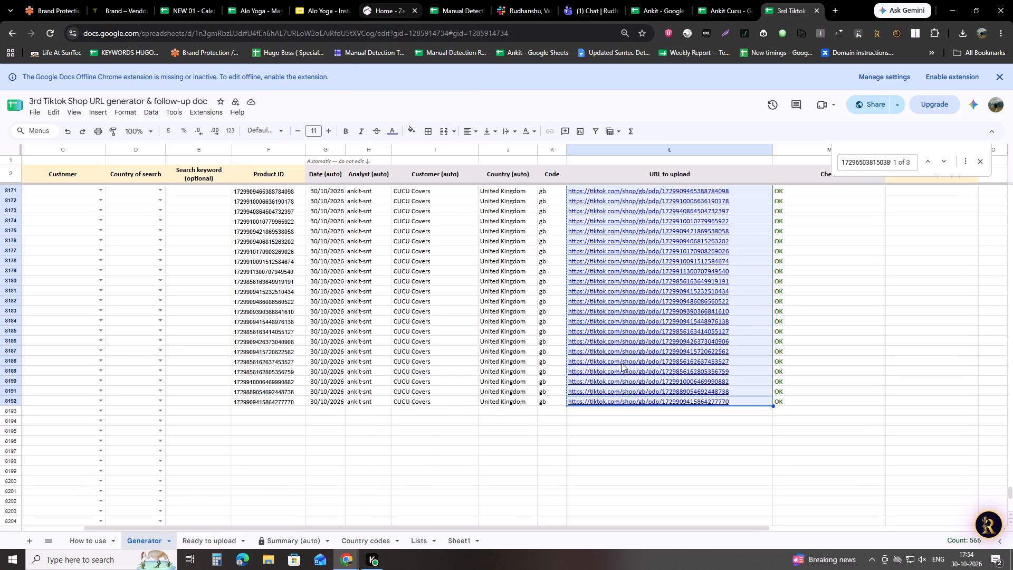
scroll(622, 363, up, 1)
click(470, 406)
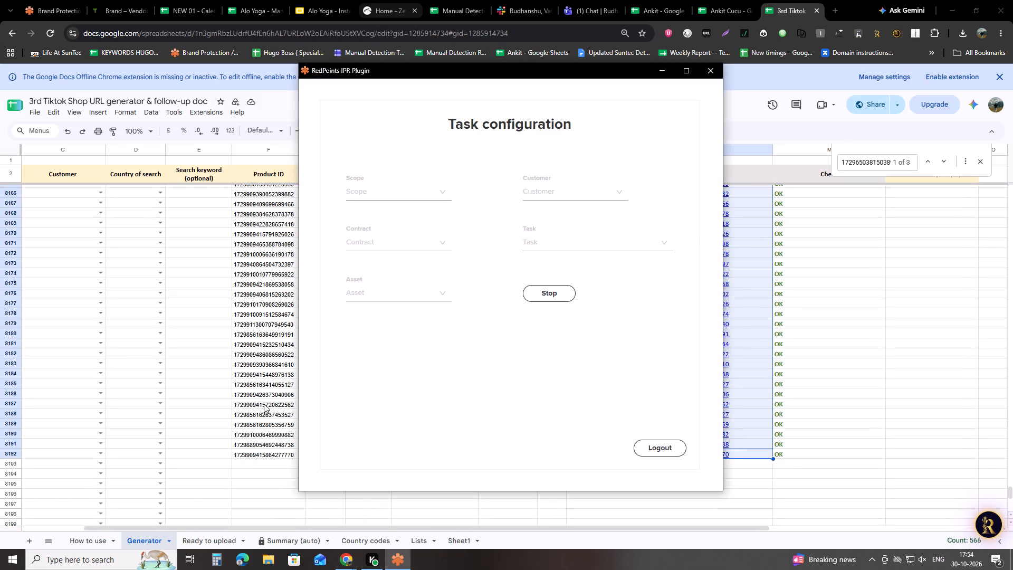
click(244, 401)
key(ctrl+z)
key(ctrl+z)
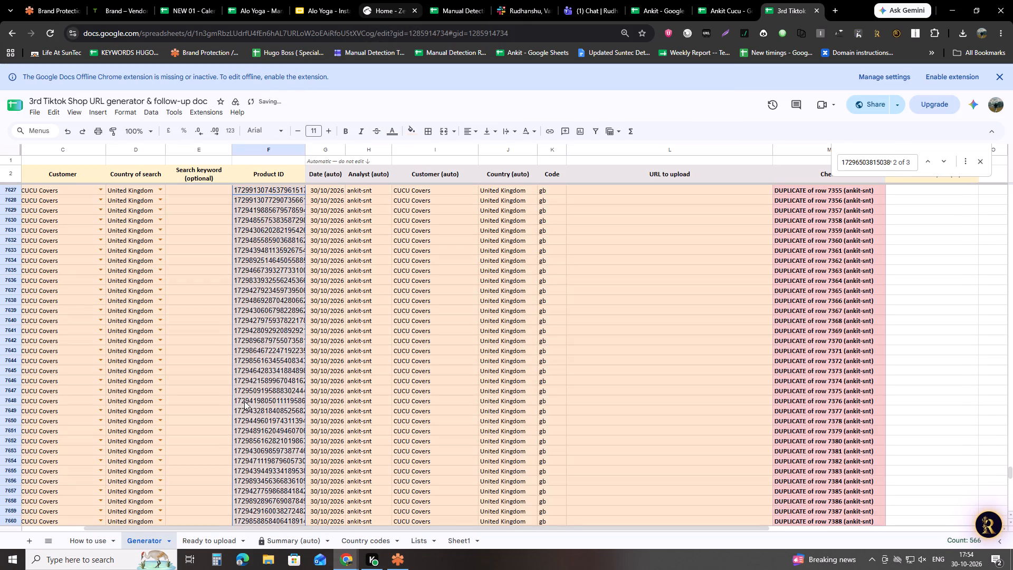
key(ctrl+z)
key(ctrl+z)
key(ctrl+z)
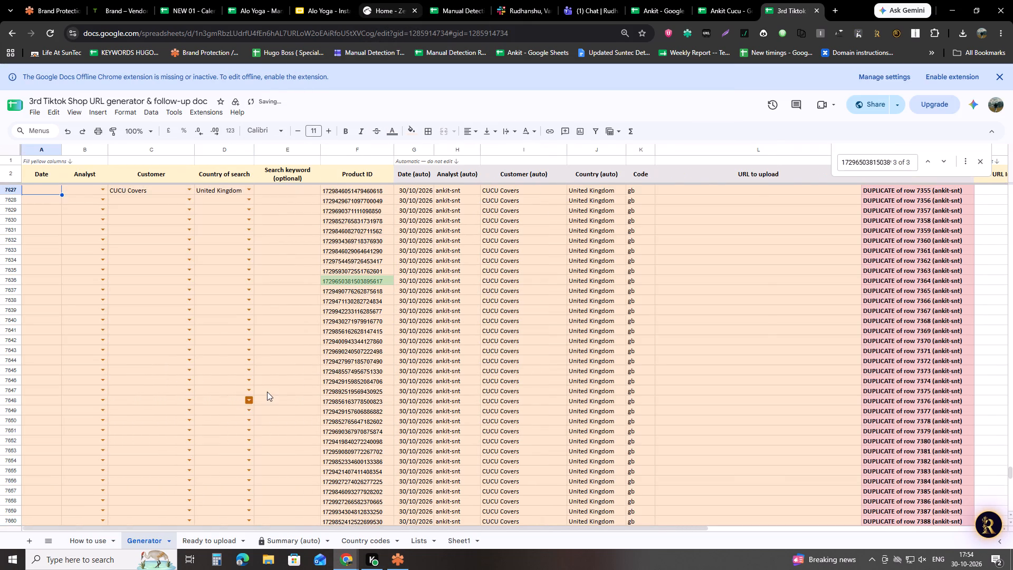
scroll(267, 392, up, 5)
key(ctrl+z)
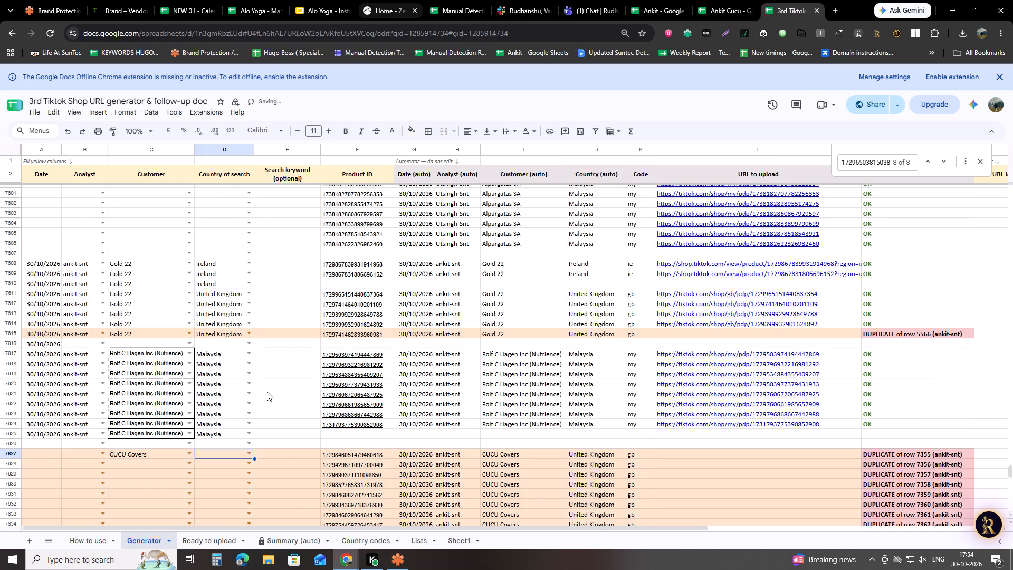
key(ctrl+z)
key(ctrl+z)
key(ctrl+z)
key(ctrl+z)
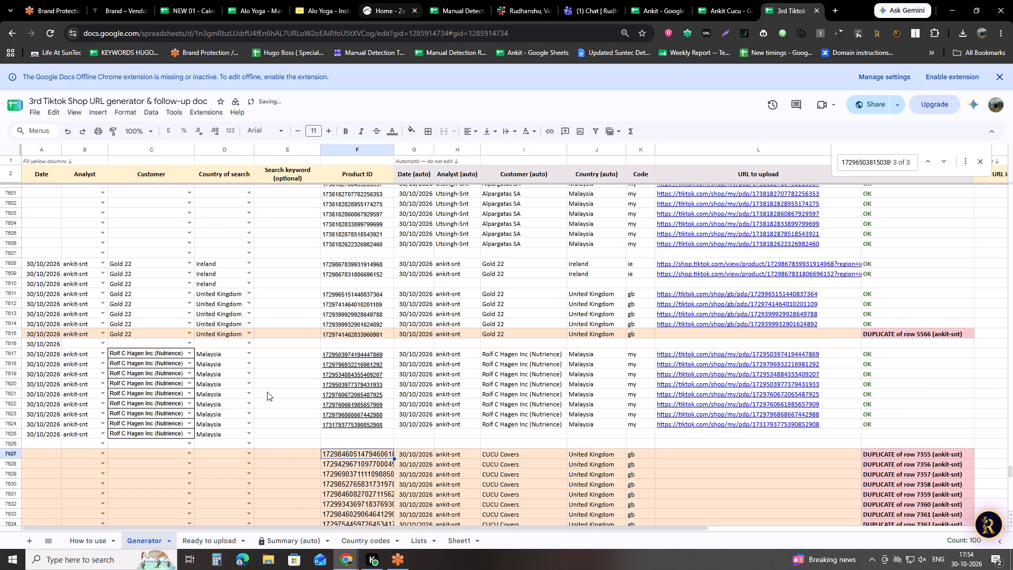
key(ctrl+z)
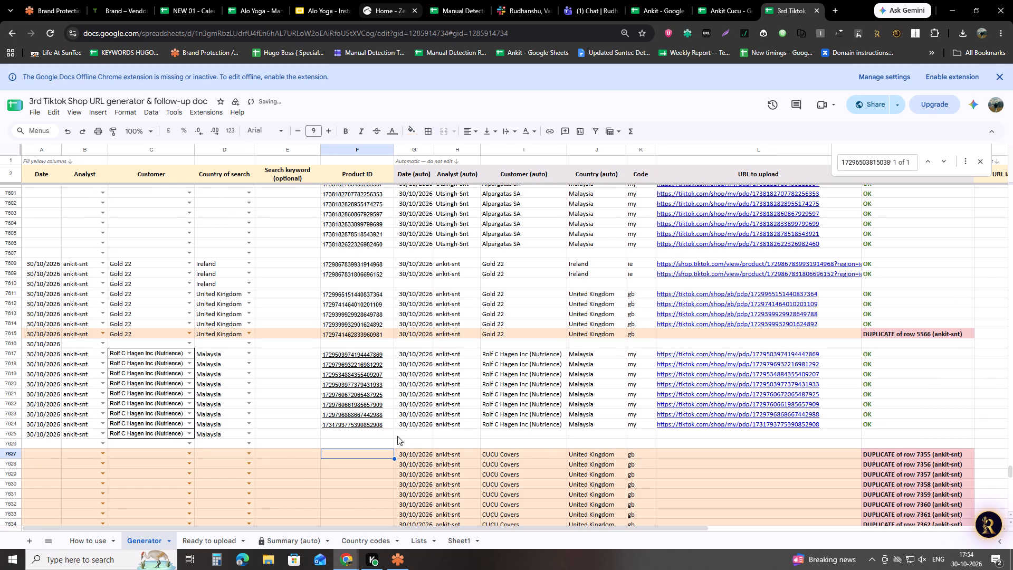
click(348, 438)
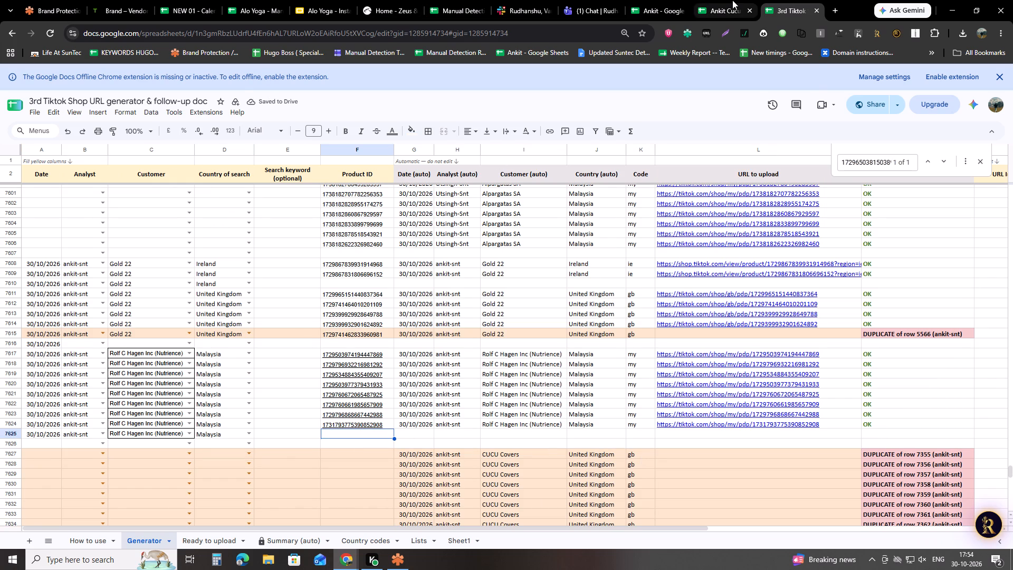
click(732, 0)
key(alt+Tab)
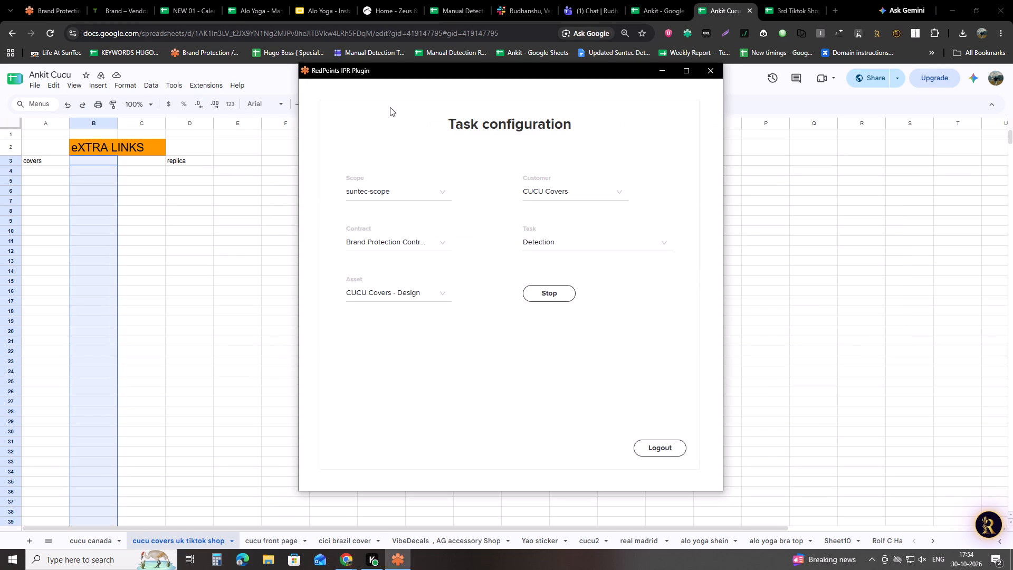
key(alt+Tab)
key(alt+Tab)
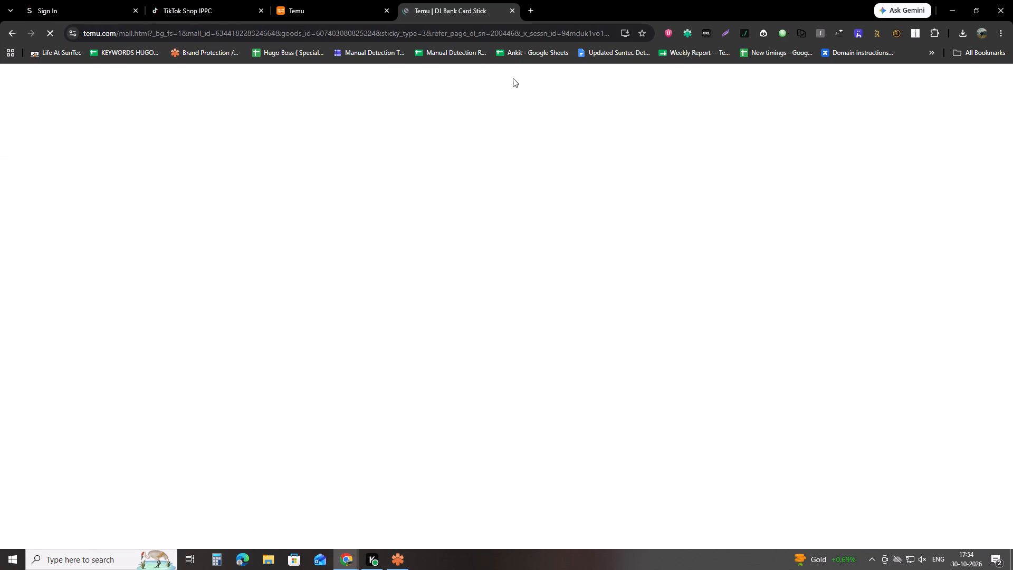
Search the DJ Bank Card Stick store for "debit card sticker" and look over the matching items.
click(754, 244)
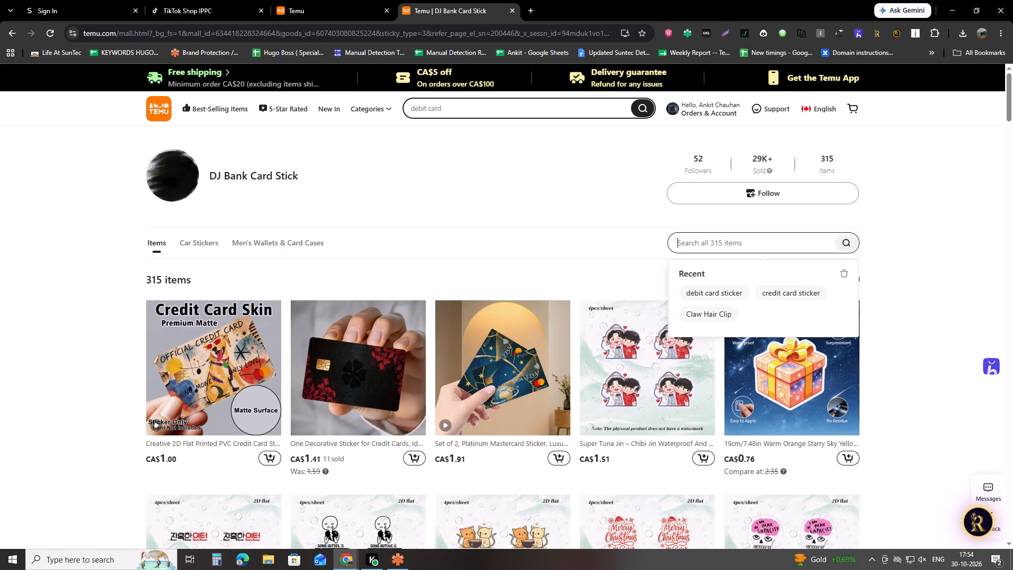
click(709, 298)
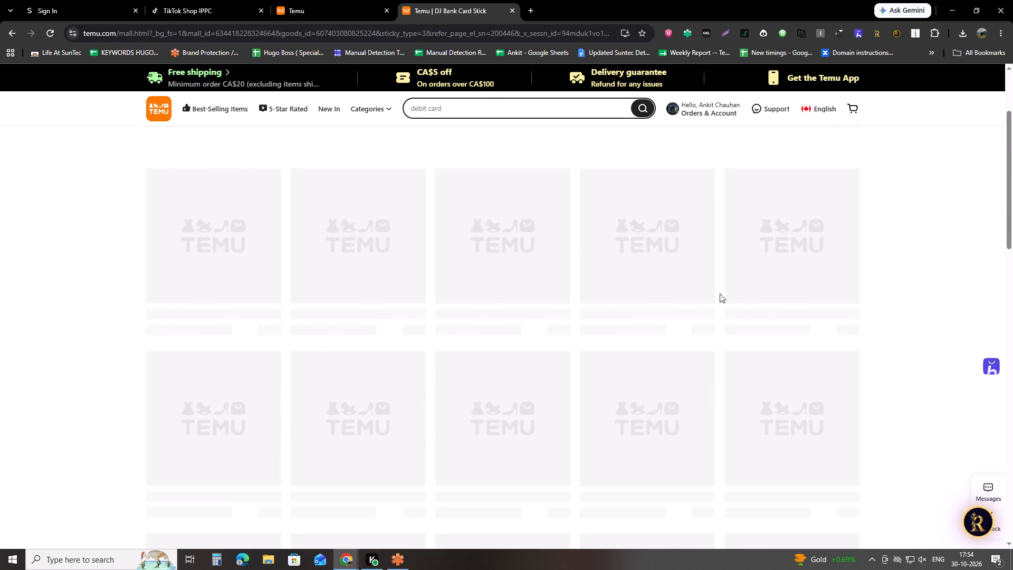
scroll(360, 366, down, 5)
scroll(360, 366, up, 7)
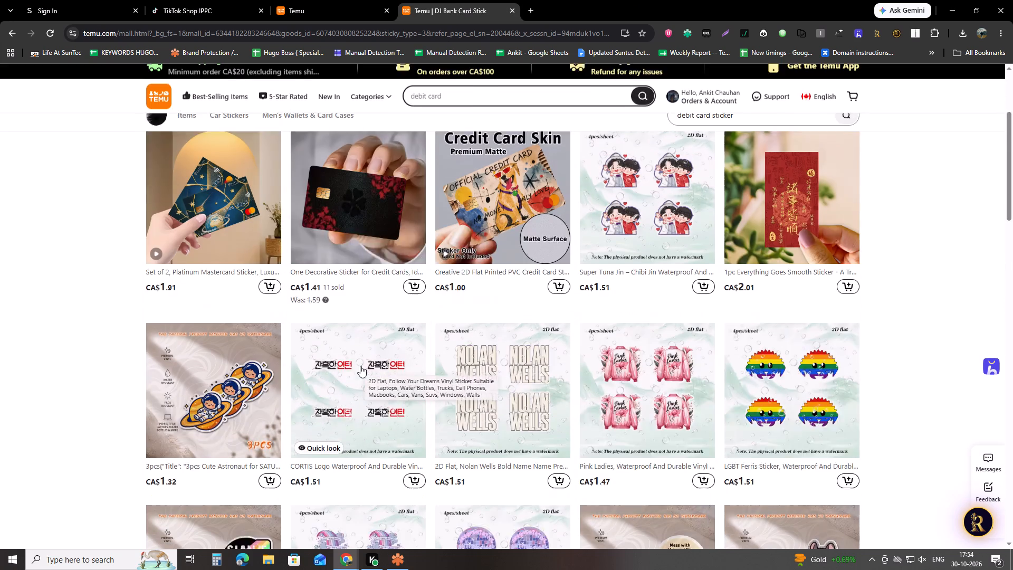
Open the golden cosmic set, decorative clover sticker and doodle puppy card sticker listings in separate tabs, and close the store page.
ctrl+click(203, 347)
ctrl+click(396, 326)
ctrl+click(504, 341)
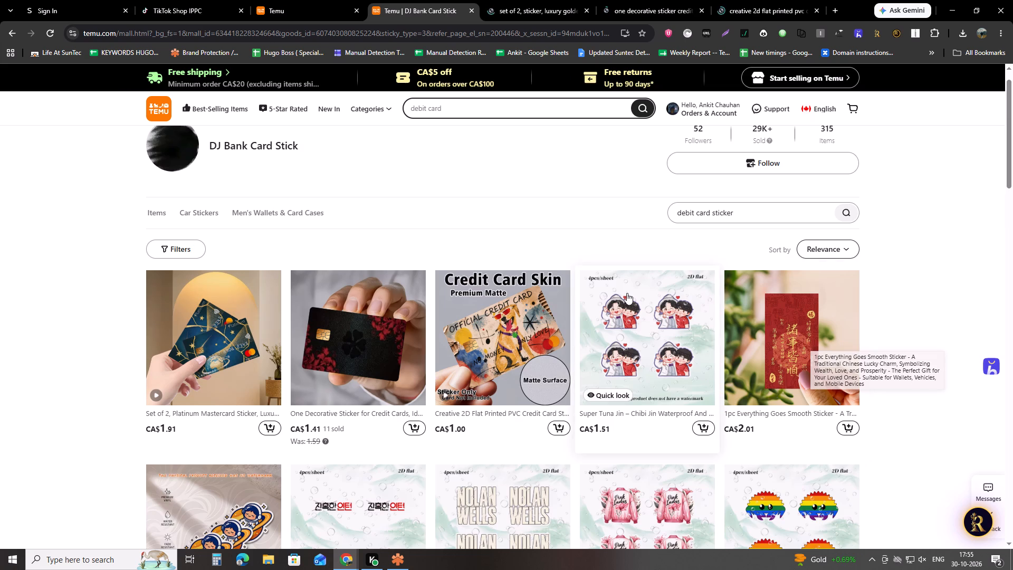
middle_click(463, 0)
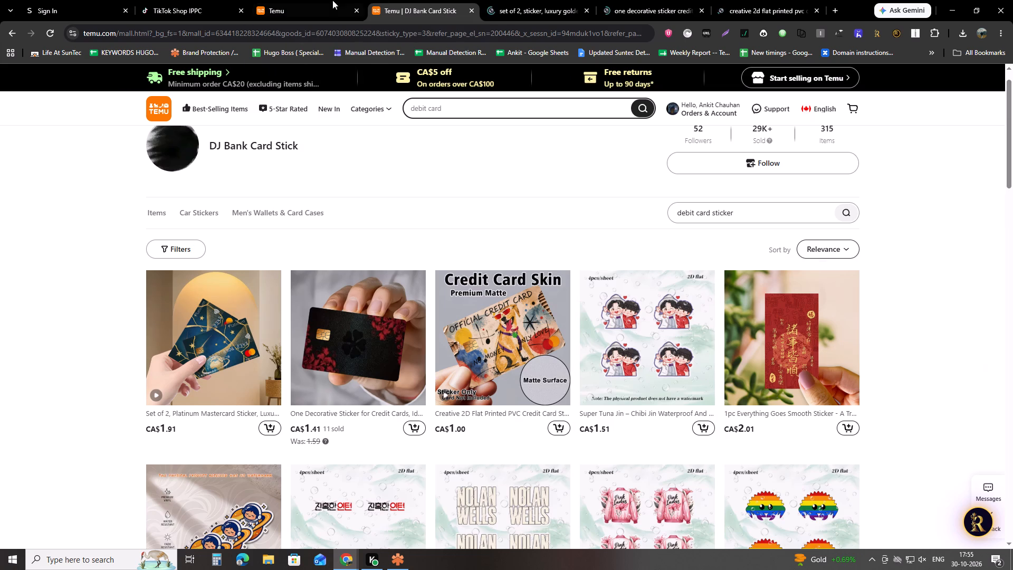
In the TikTok Shop IPPC complaint form, set the country to United Kingdom and the item search mode to URL.
click(196, 0)
click(888, 116)
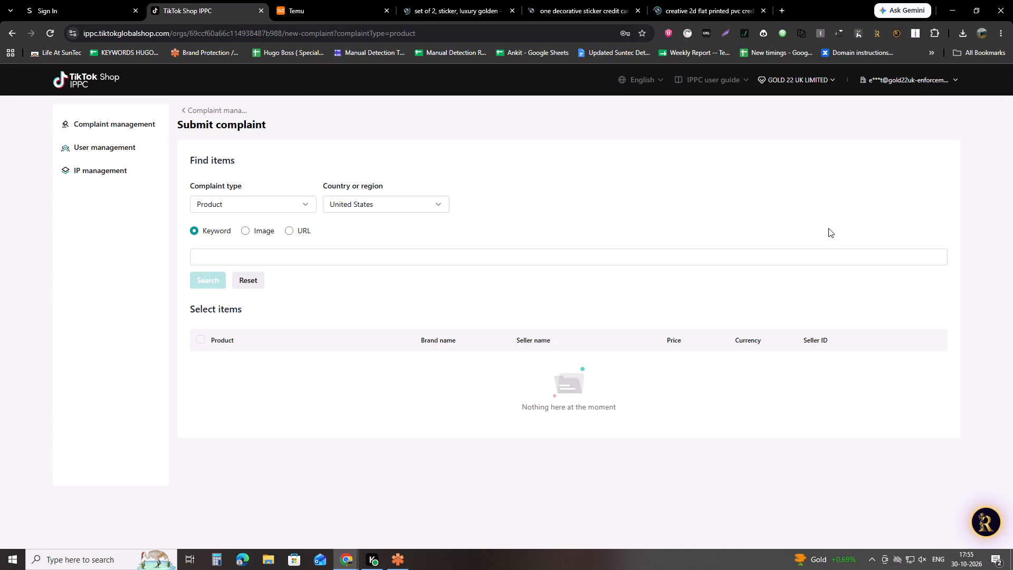
click(385, 212)
click(368, 292)
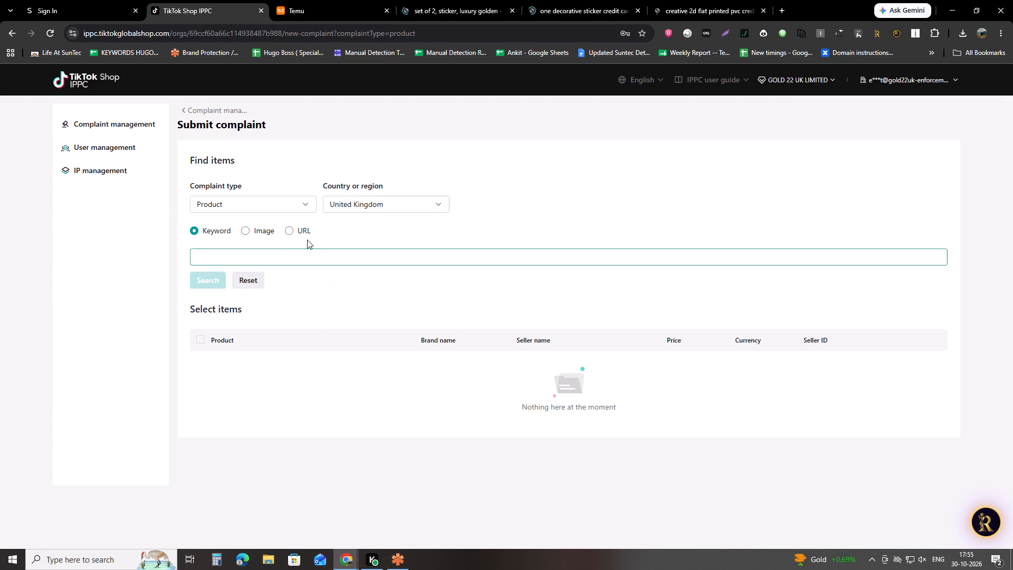
click(305, 227)
Copy the CUCU Covers link status from Red Points and paste it at row 83724 of the Ankit sheet in Manual Detection Records.
key(alt+Tab)
key(alt+Tab)
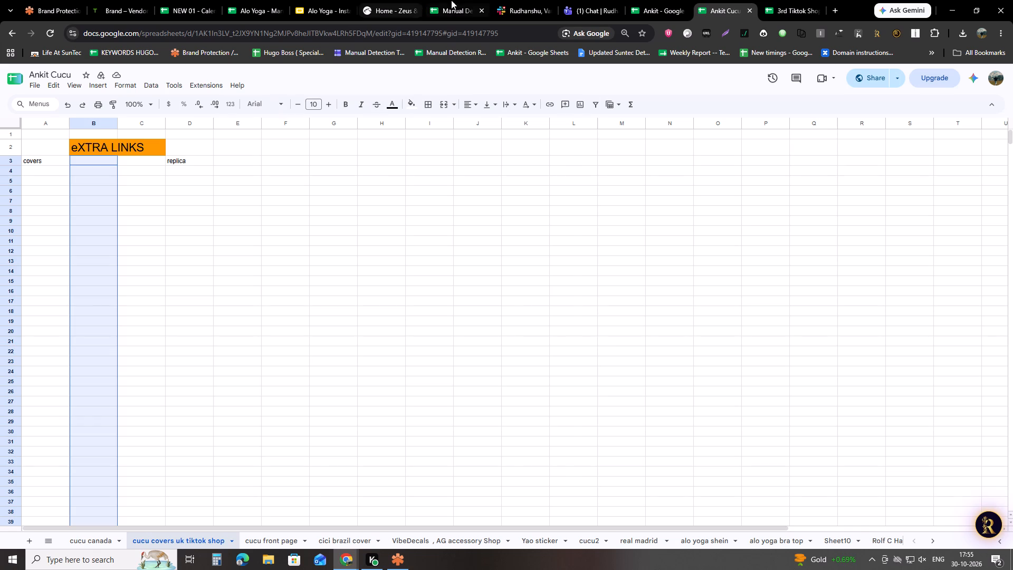
click(465, 0)
scroll(347, 273, up, 4)
scroll(336, 301, down, 1)
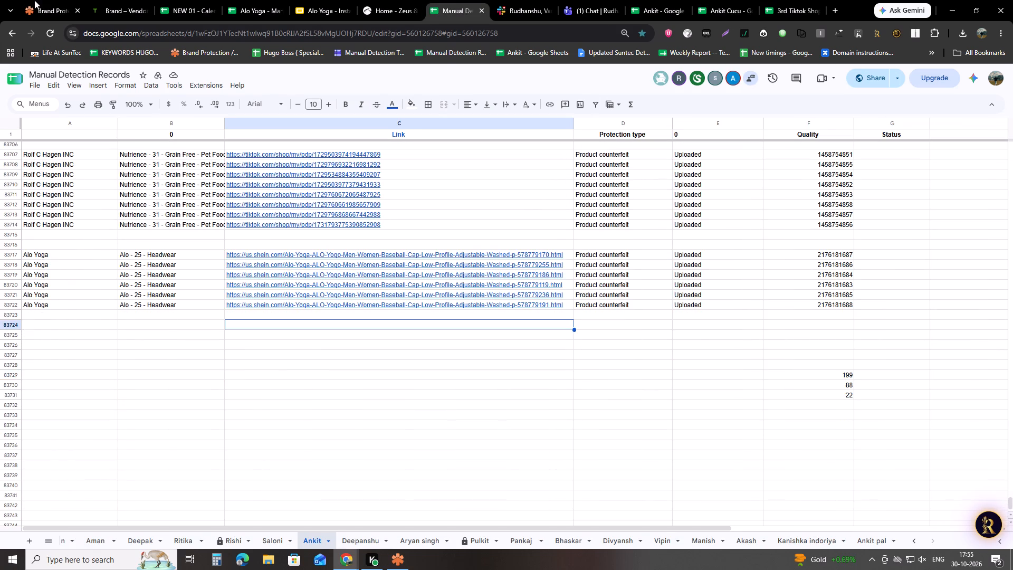
click(33, 0)
click(924, 121)
click(466, 0)
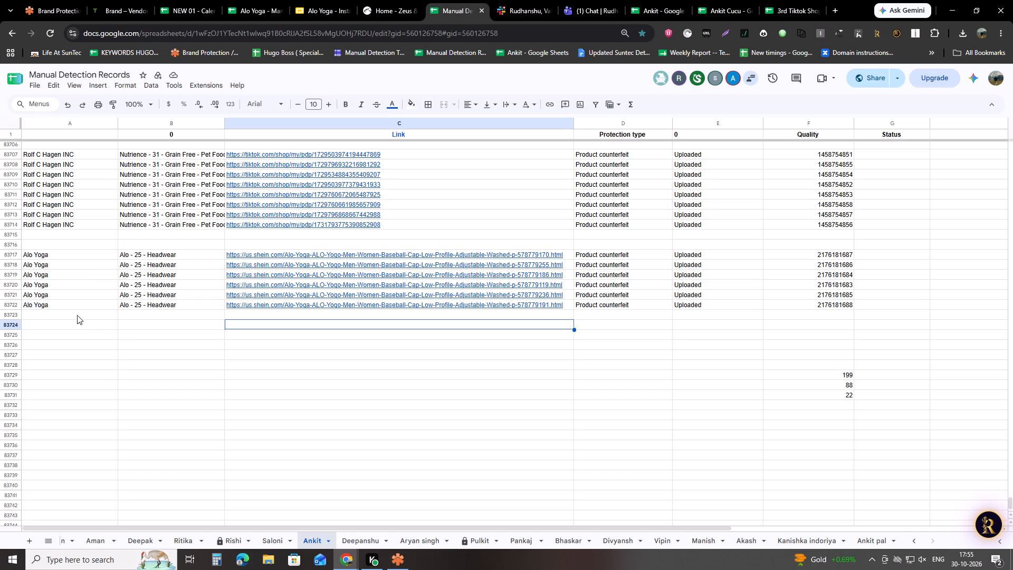
click(88, 326)
key(ctrl+v)
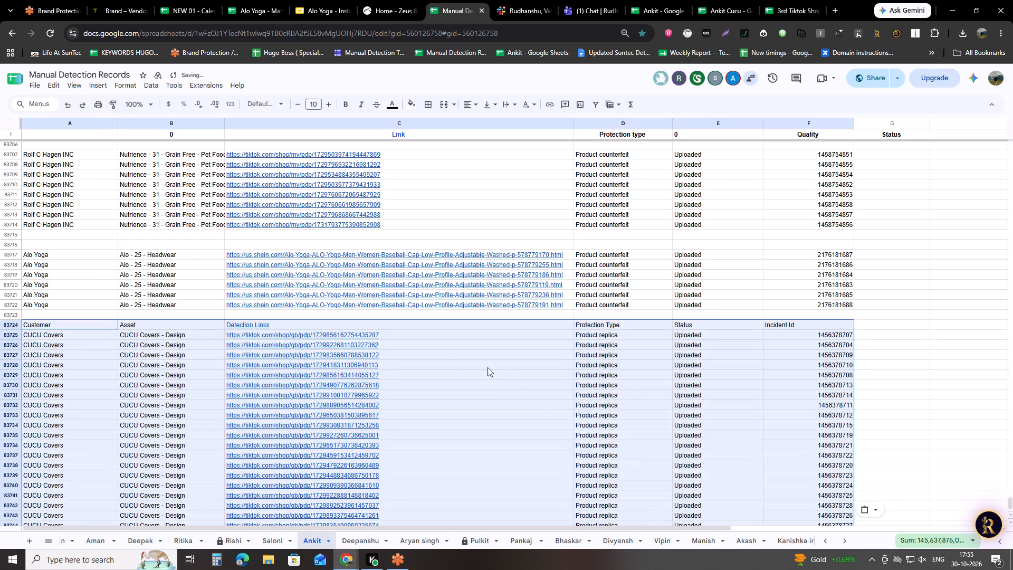
Clear the pasted header labels in row 83724 from the Link column through the Quality column.
drag(390, 324, 829, 326)
key(Delete)
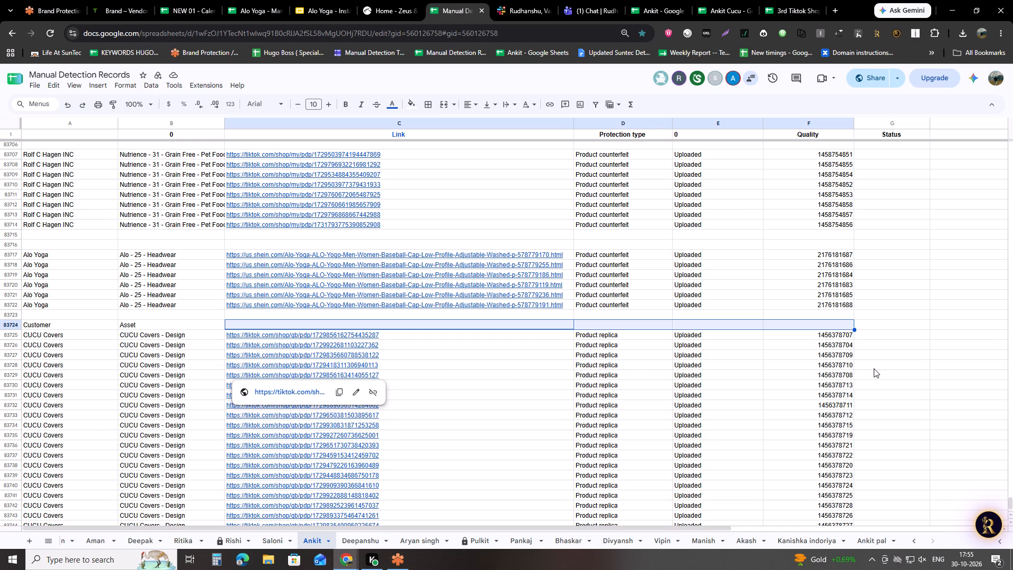
Select the pasted incident IDs in the Quality column and switch the selection summary to Count.
click(854, 368)
key(ctrl+space)
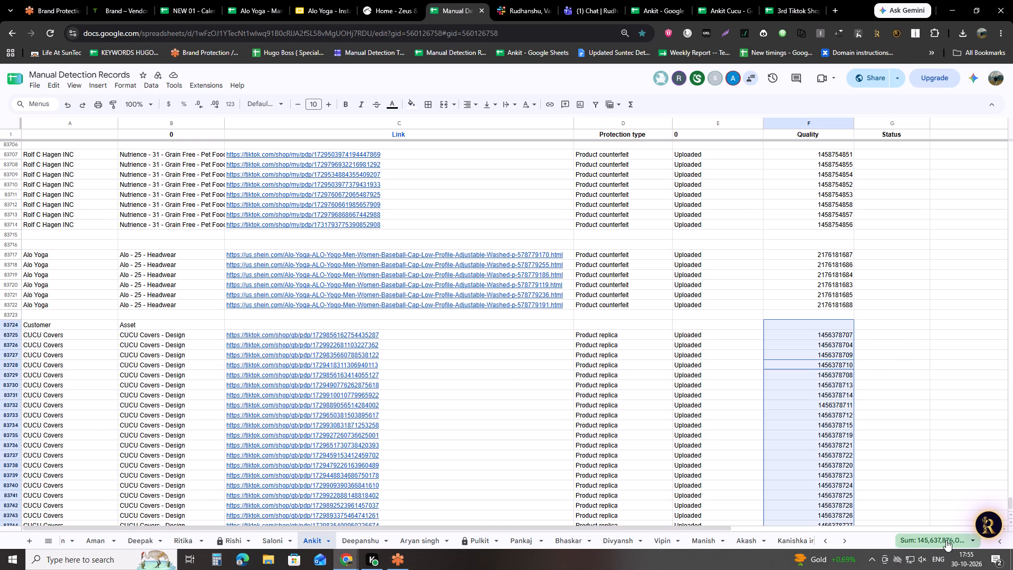
click(946, 540)
click(942, 524)
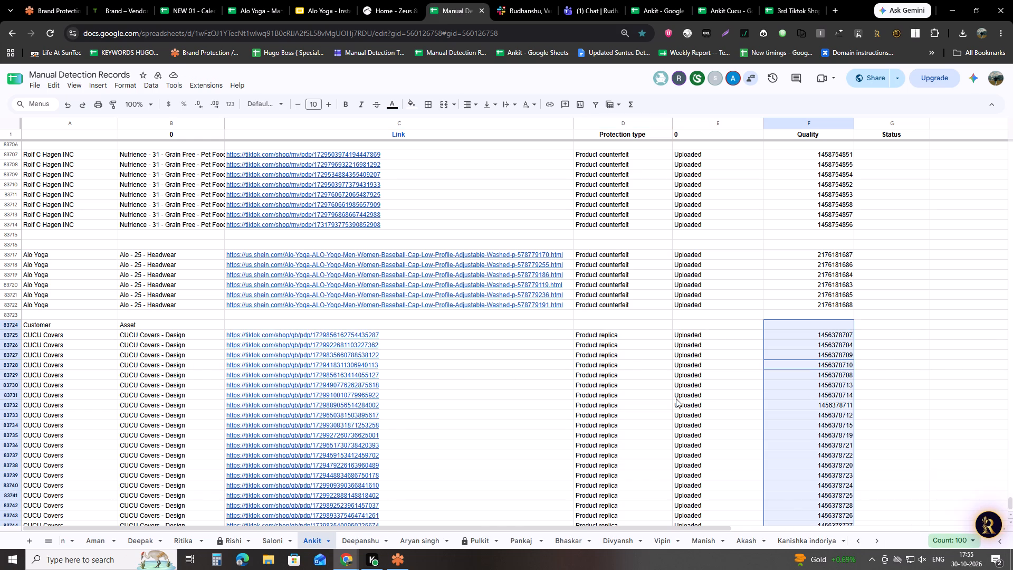
click(404, 261)
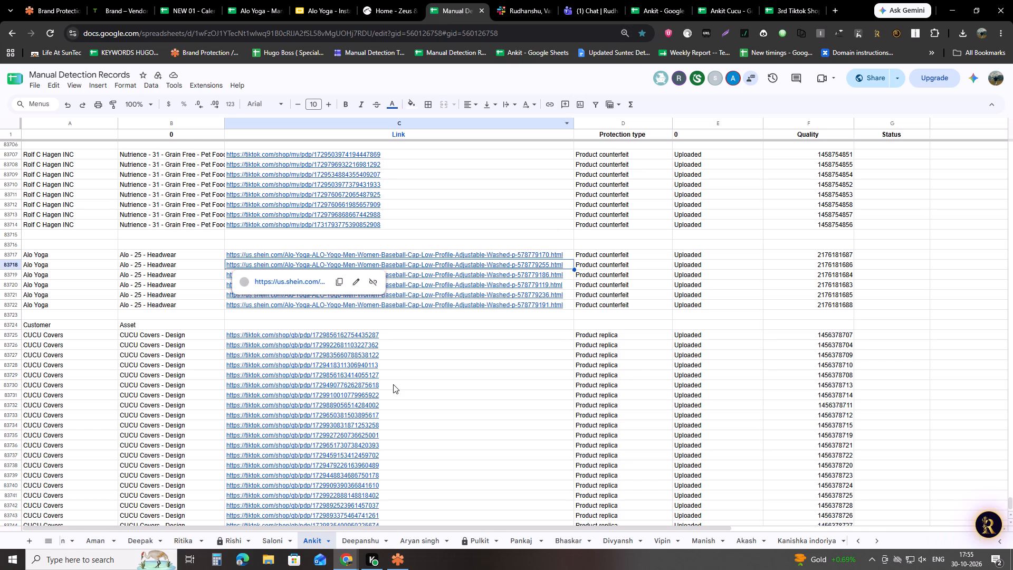
Search TikTok Shop IPPC for the CUCU Covers link in row 83730 and inspect the matching product's image.
click(393, 384)
key(ctrl+c)
key(alt+Tab)
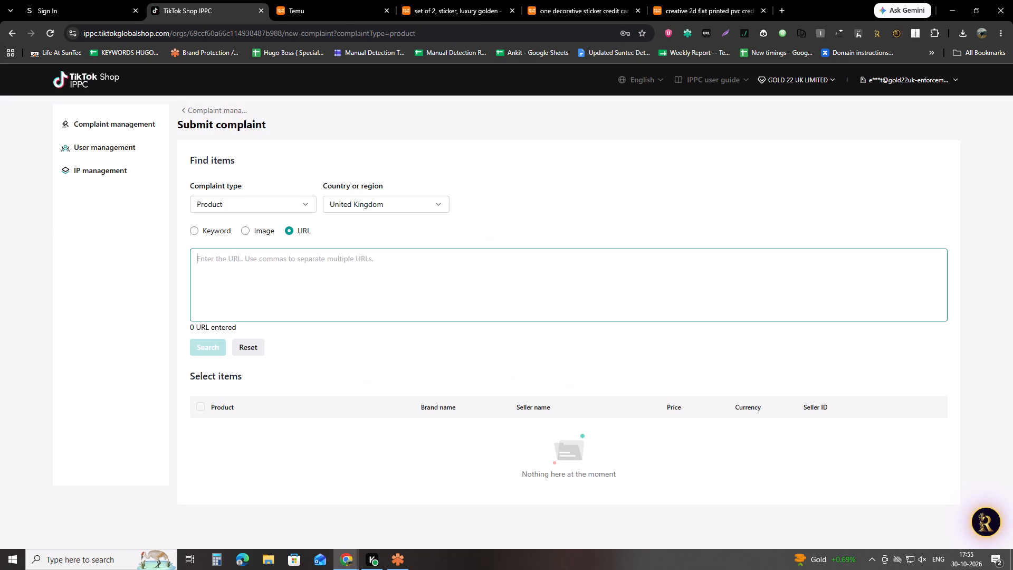
click(372, 262)
key(ctrl+v)
click(193, 356)
click(209, 343)
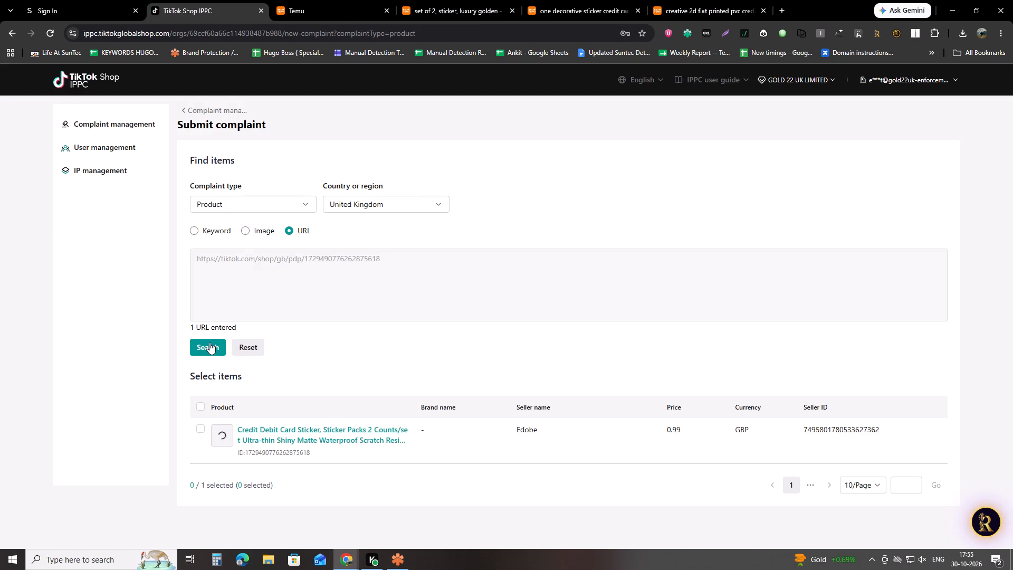
click(216, 429)
click(216, 435)
click(217, 431)
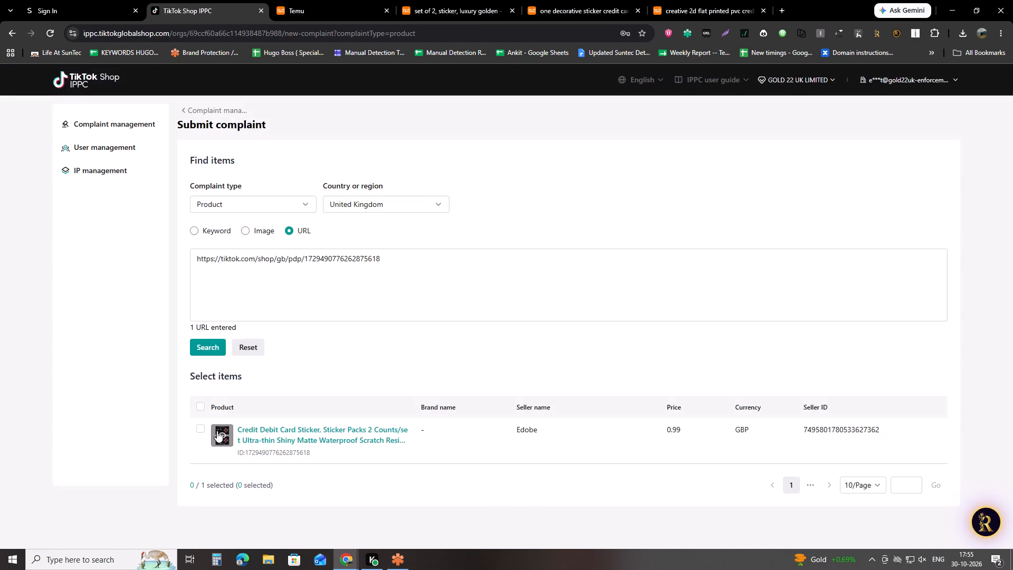
click(217, 431)
click(218, 433)
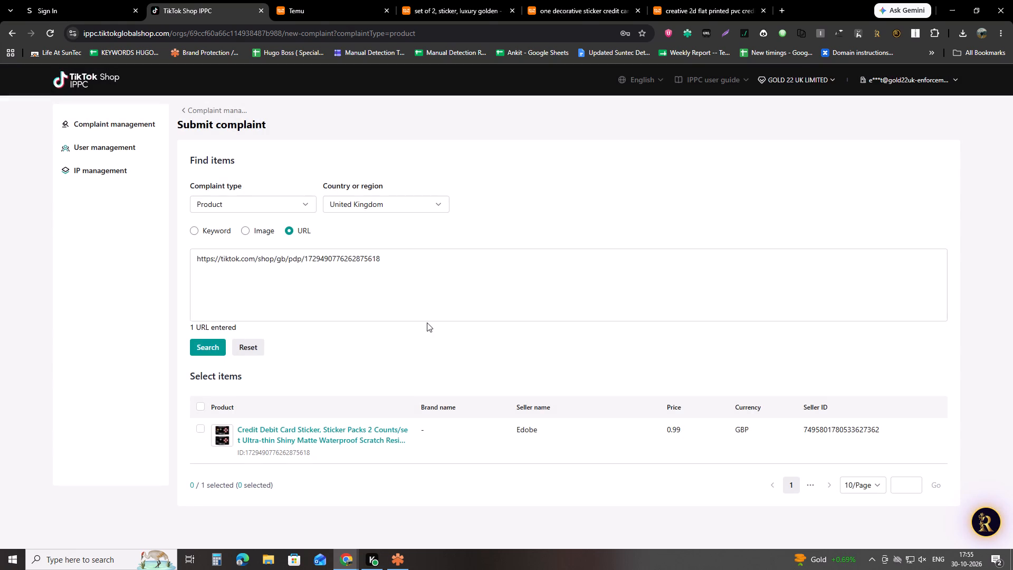
Load the three Temu card sticker listings and copy the URLs of all open tabs in that window.
key(alt+Tab)
key(alt+Tab)
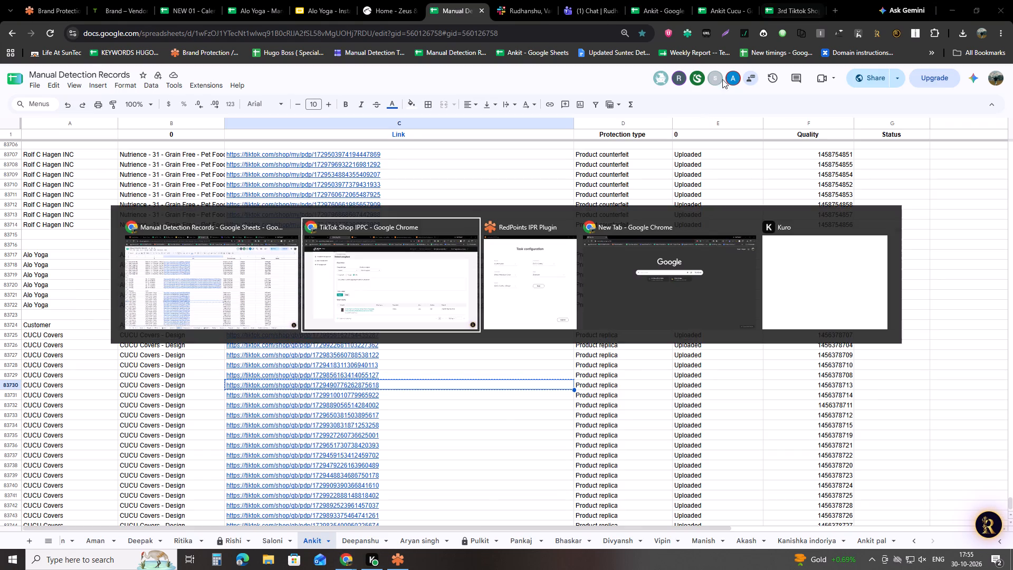
click(329, 0)
click(463, 0)
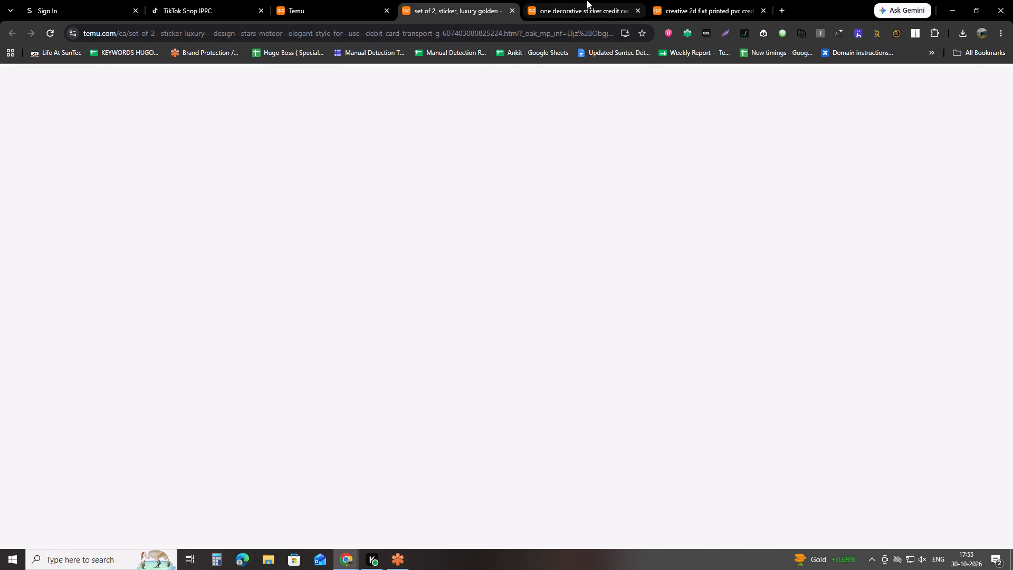
key(ctrl+Tab)
key(ctrl+Tab)
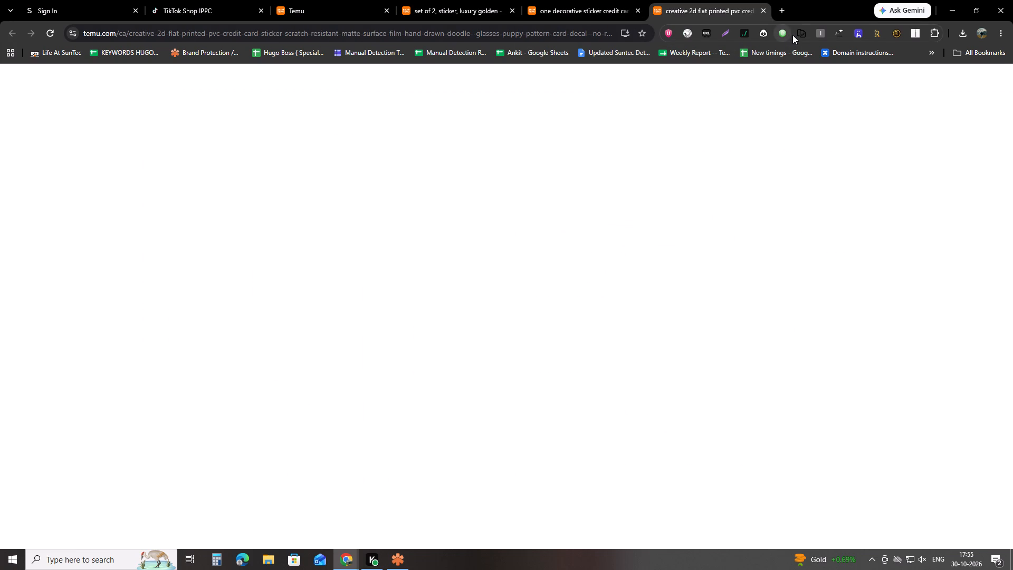
click(795, 35)
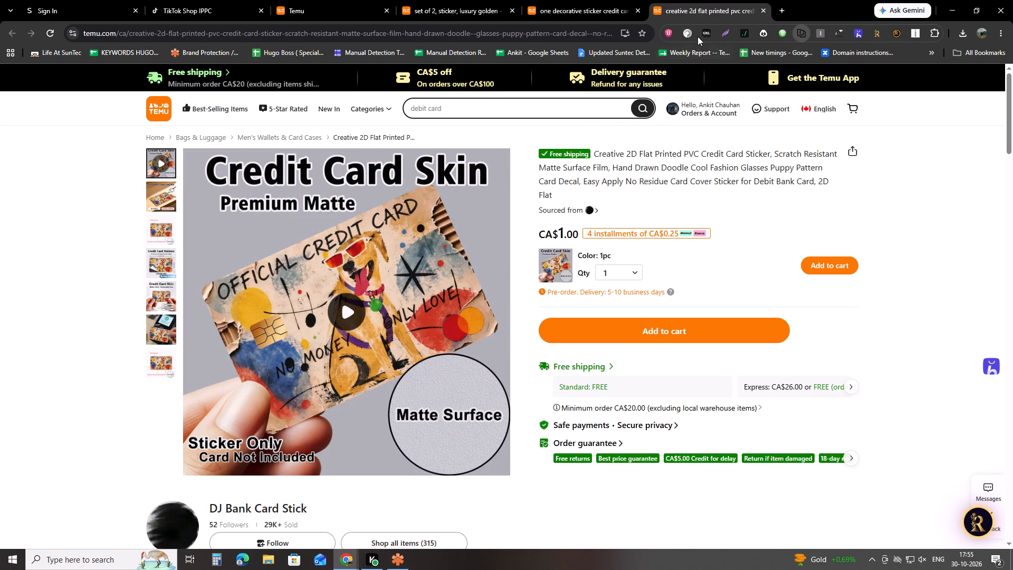
click(702, 77)
Paste the copied URLs into the Link column at row 83826 and delete the three non-listing links in rows 83826 to 83828.
key(alt+Tab)
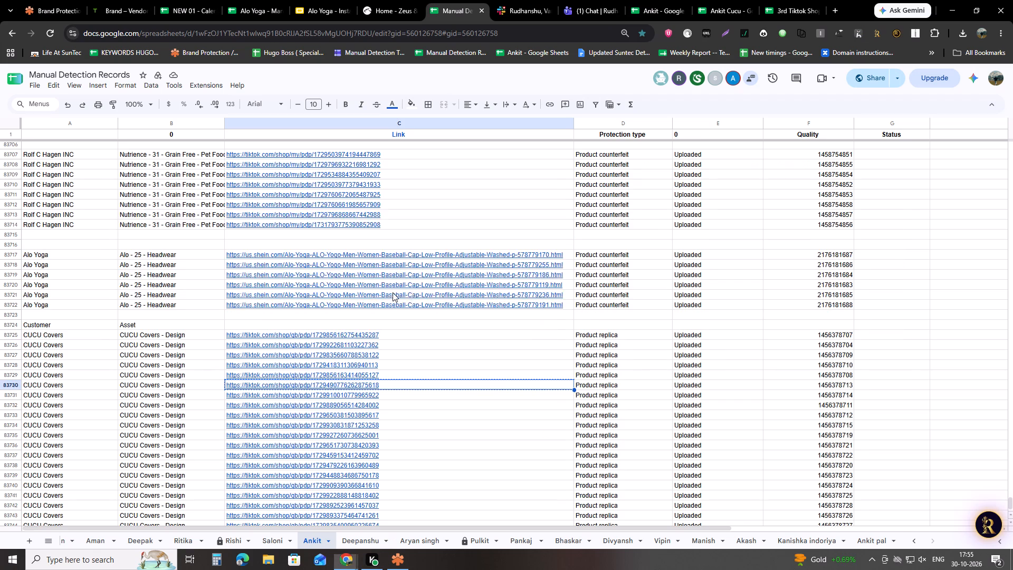
scroll(393, 292, down, 20)
scroll(393, 292, down, 5)
scroll(372, 268, up, 4)
click(342, 241)
key(ctrl+v)
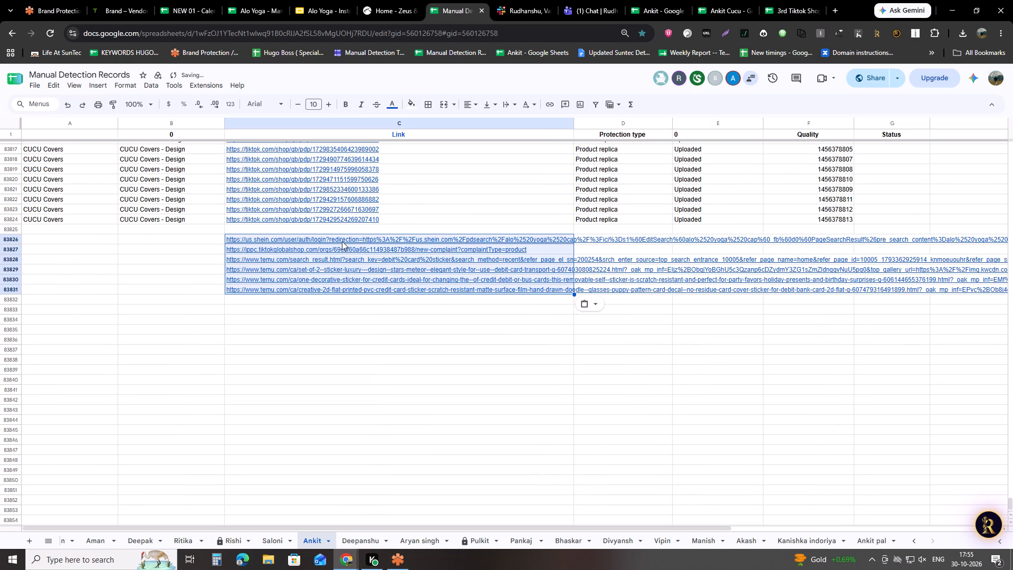
drag(342, 241, 517, 261)
key(Delete)
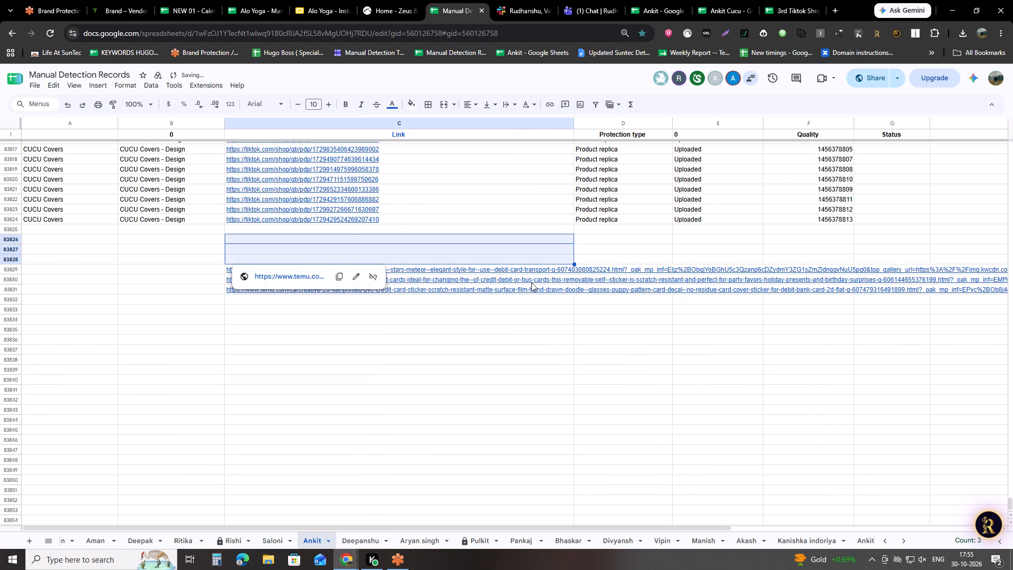
Copy the three Temu listing links and submit them in Red Points as CUCU Covers - Design product replica incidents, replacing the old link list.
click(536, 287)
key(ctrl+space)
key(ctrl+c)
key(ctrl+c)
key(ctrl+c)
key(ctrl+c)
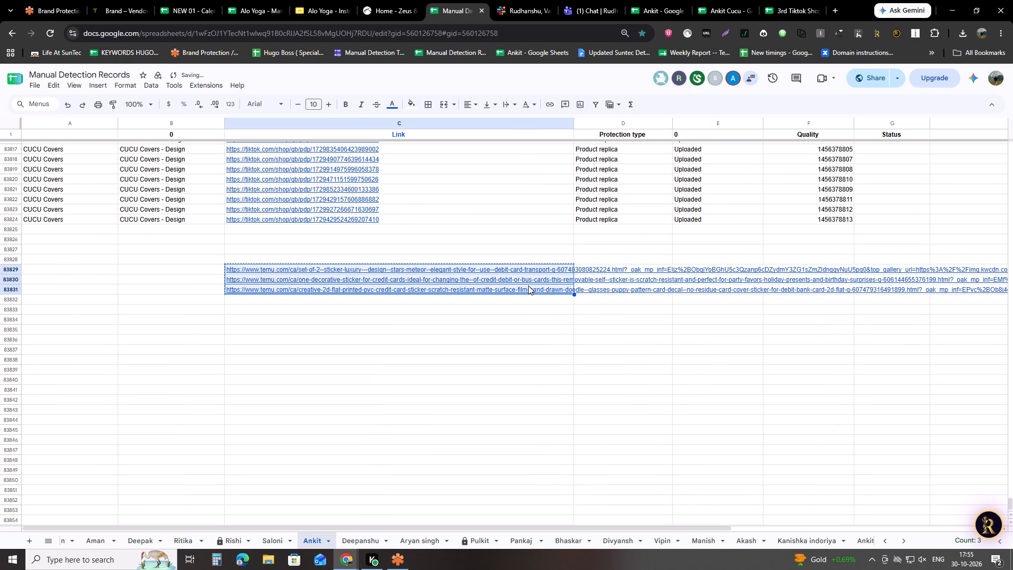
key(alt+Tab)
key(alt+Tab)
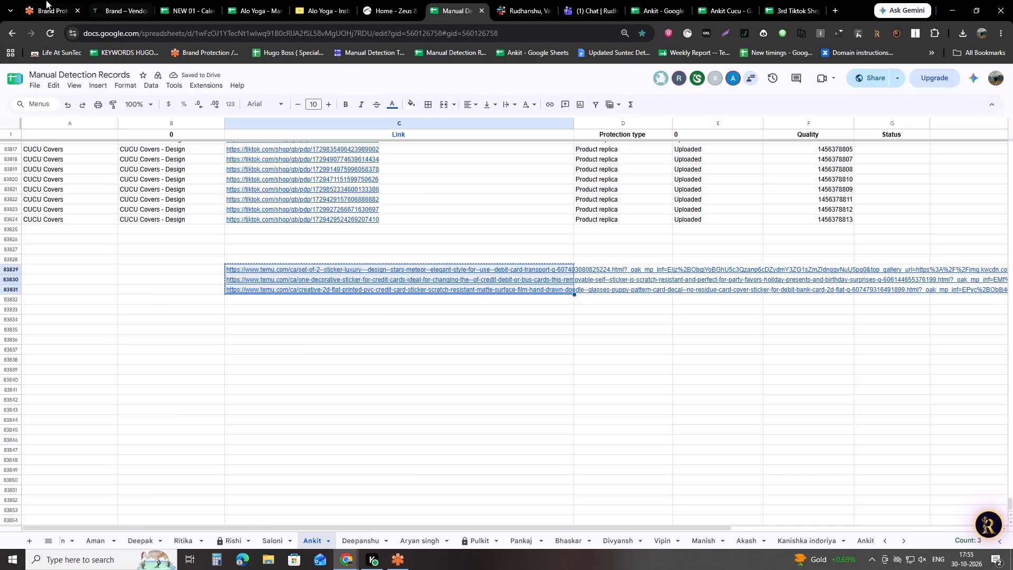
click(46, 0)
middle_click(376, 161)
middle_click(275, 441)
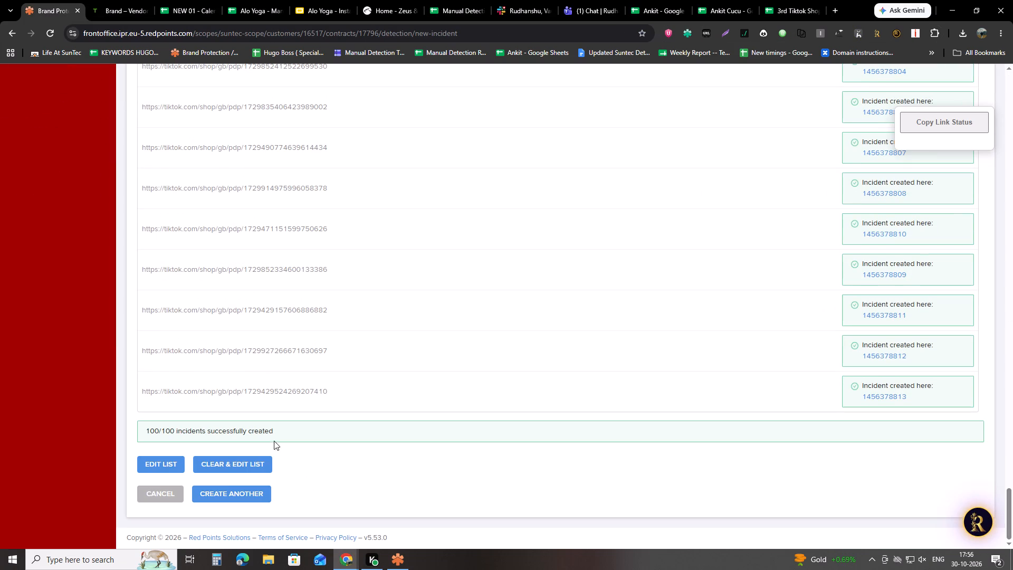
click(221, 473)
click(222, 461)
click(232, 387)
key(ctrl+v)
click(218, 484)
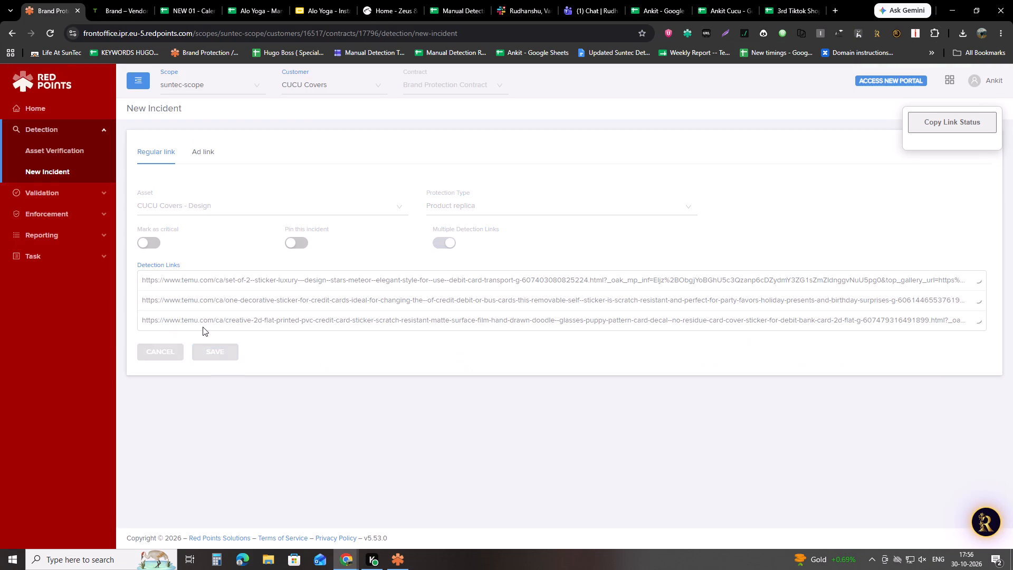
Copy the link status of the three Temu incidents and paste it at row 83826 of Manual Detection Records.
click(936, 123)
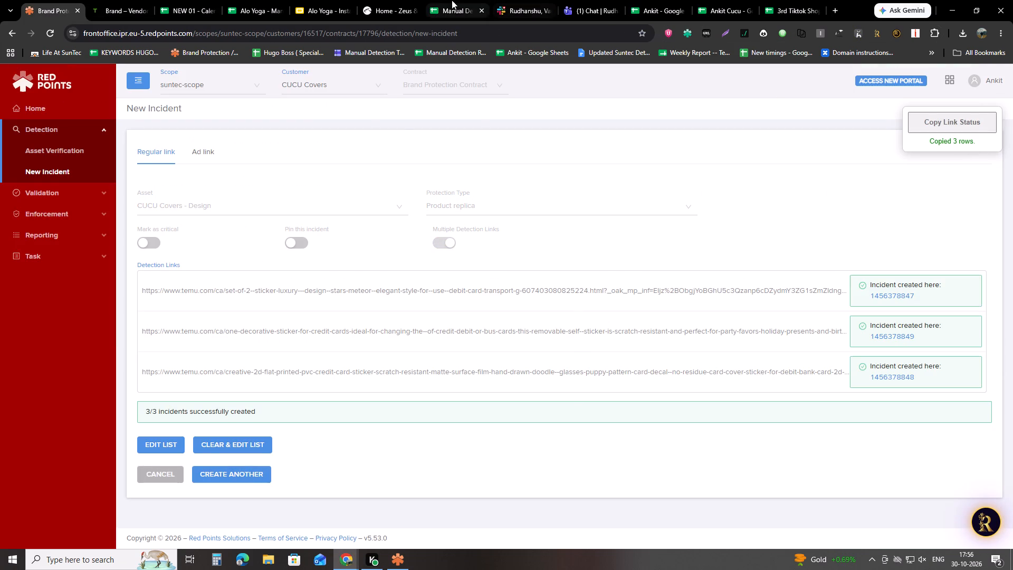
click(452, 0)
click(78, 236)
key(ctrl+v)
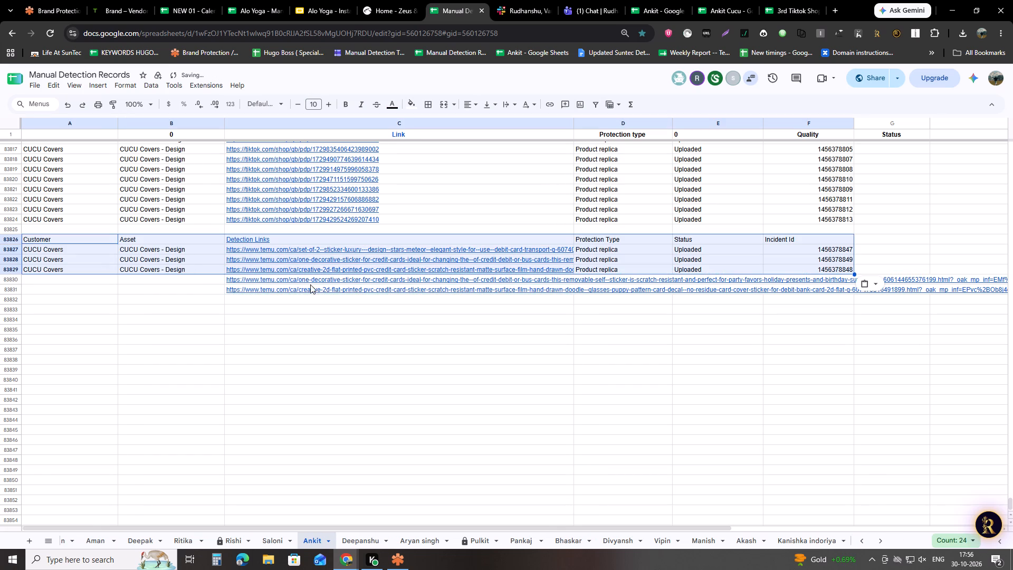
Delete the leftover Temu links in rows 83830 and 83831 and clear the row 83826 header labels from Detection Links through Incident Id.
drag(310, 284, 372, 296)
drag(441, 298, 446, 284)
key(Delete)
drag(824, 239, 699, 226)
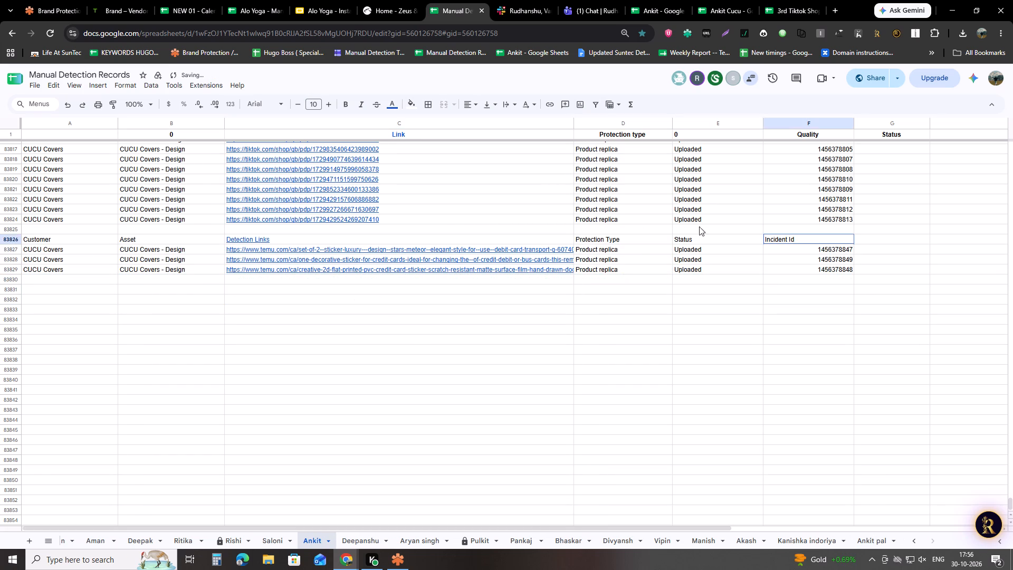
drag(699, 226, 485, 238)
key(Delete)
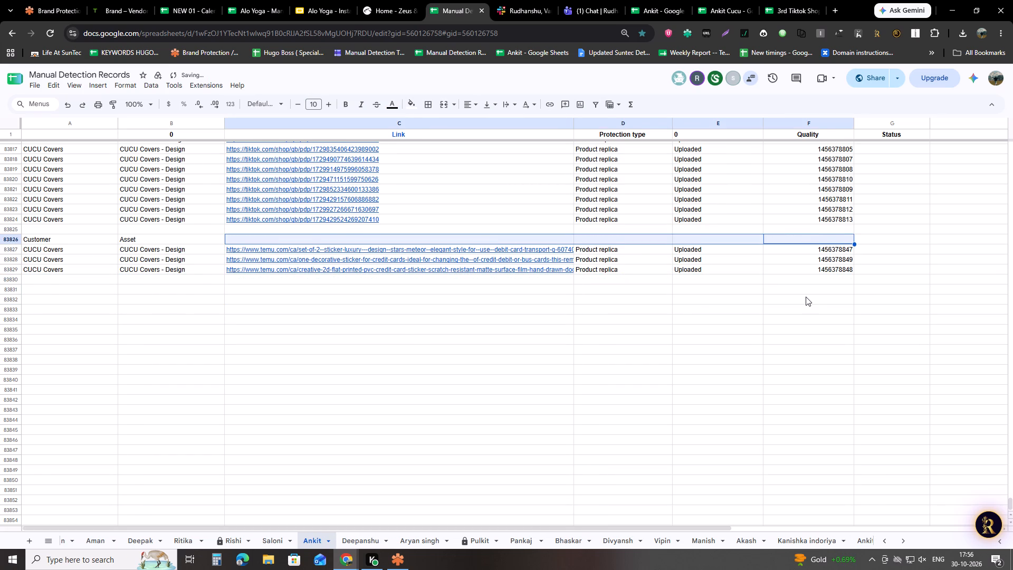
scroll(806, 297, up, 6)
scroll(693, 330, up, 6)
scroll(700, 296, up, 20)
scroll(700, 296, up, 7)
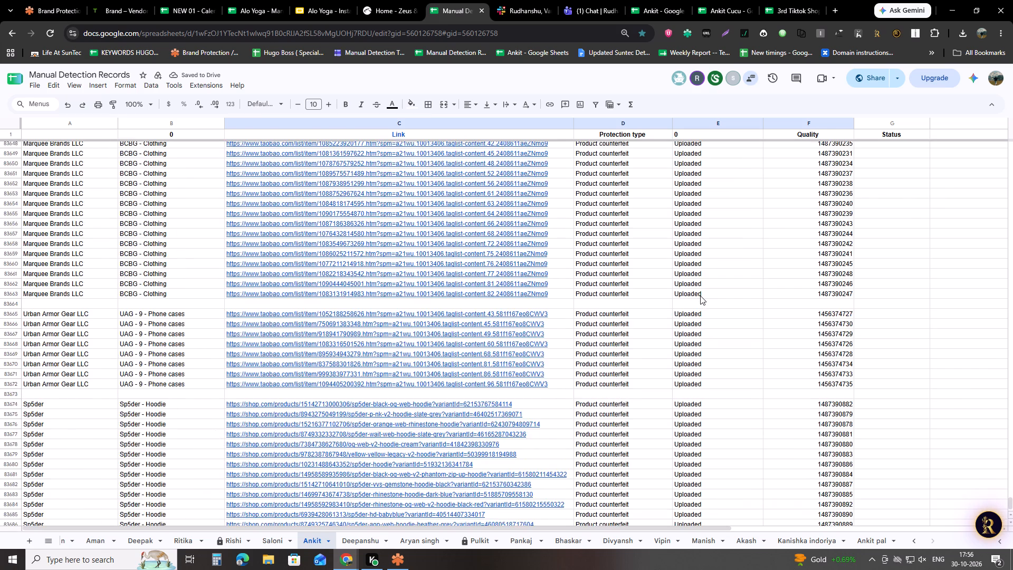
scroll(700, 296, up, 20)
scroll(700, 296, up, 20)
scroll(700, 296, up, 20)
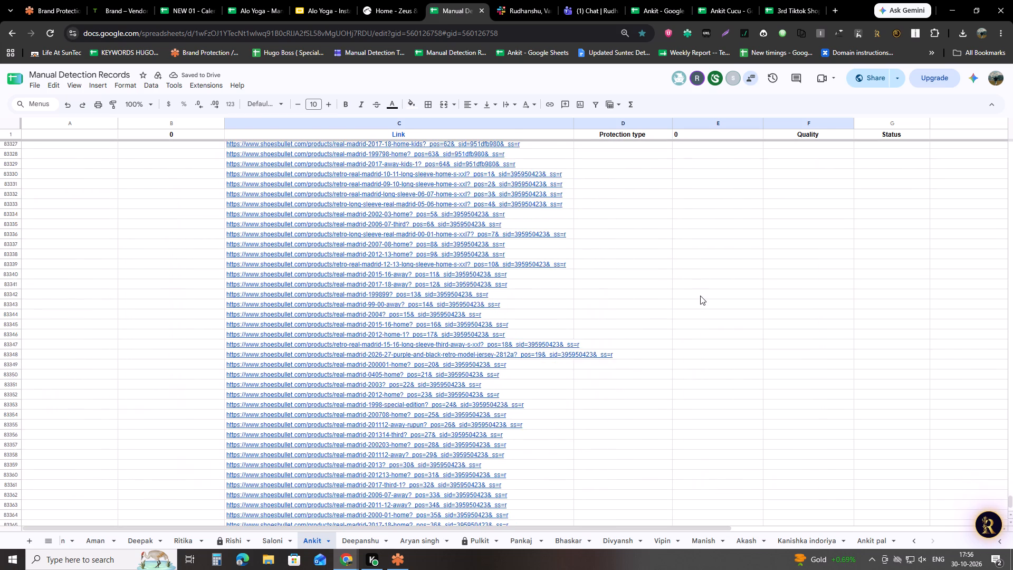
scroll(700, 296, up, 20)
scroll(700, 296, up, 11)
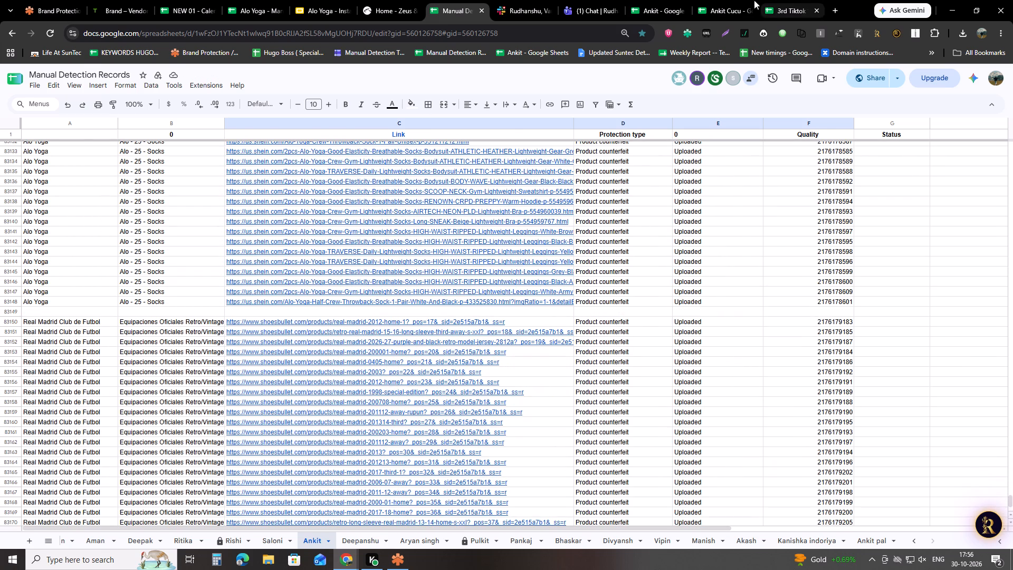
In the Ankit spreadsheet's not upload sheet, paste a blank cell over Table1's BBC International row 4, from Name through Upload Links.
click(738, 0)
click(678, 0)
scroll(724, 323, up, 5)
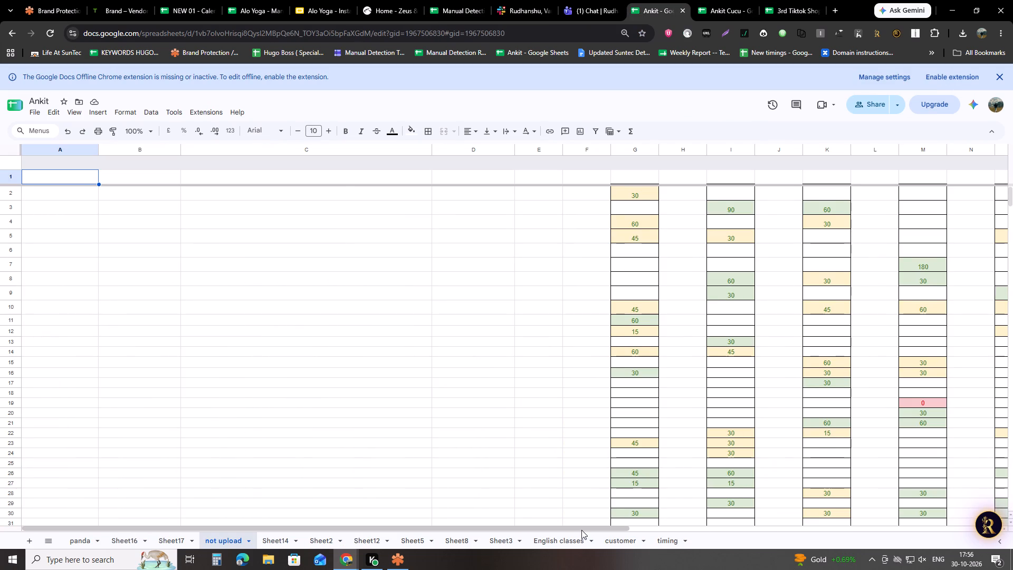
drag(581, 530, 957, 511)
scroll(590, 430, up, 4)
click(585, 412)
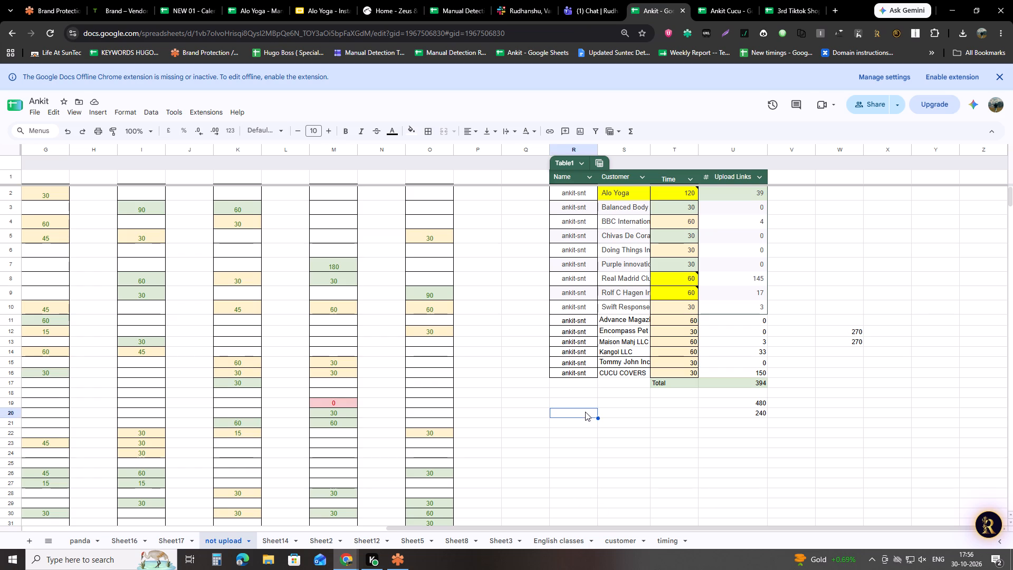
key(ctrl+c)
drag(582, 223, 684, 362)
key(ctrl+v)
key(ctrl+v)
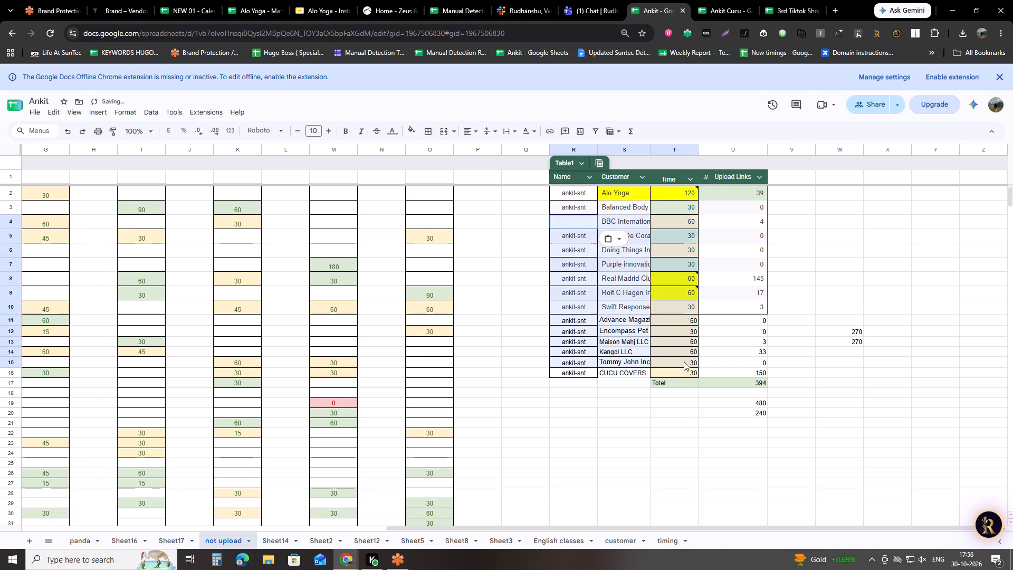
drag(684, 362, 684, 362)
key(ctrl+v)
click(643, 229)
key(ctrl+v)
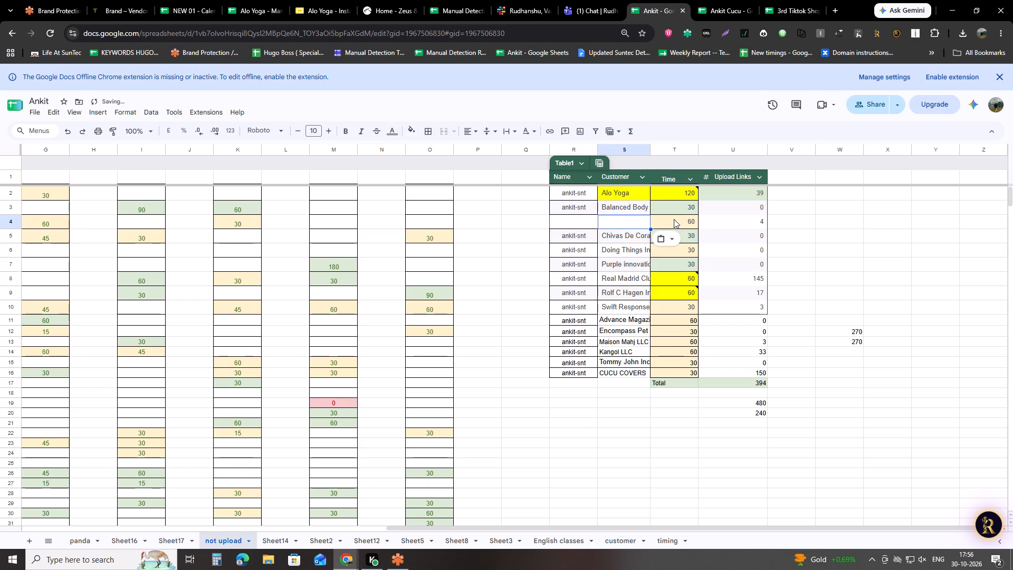
click(674, 219)
key(ctrl+v)
click(724, 225)
key(ctrl+v)
Fill the blank row 4 down over the remaining old customer rows and the totals below them.
drag(596, 223, 807, 426)
key(ctrl+d)
click(641, 442)
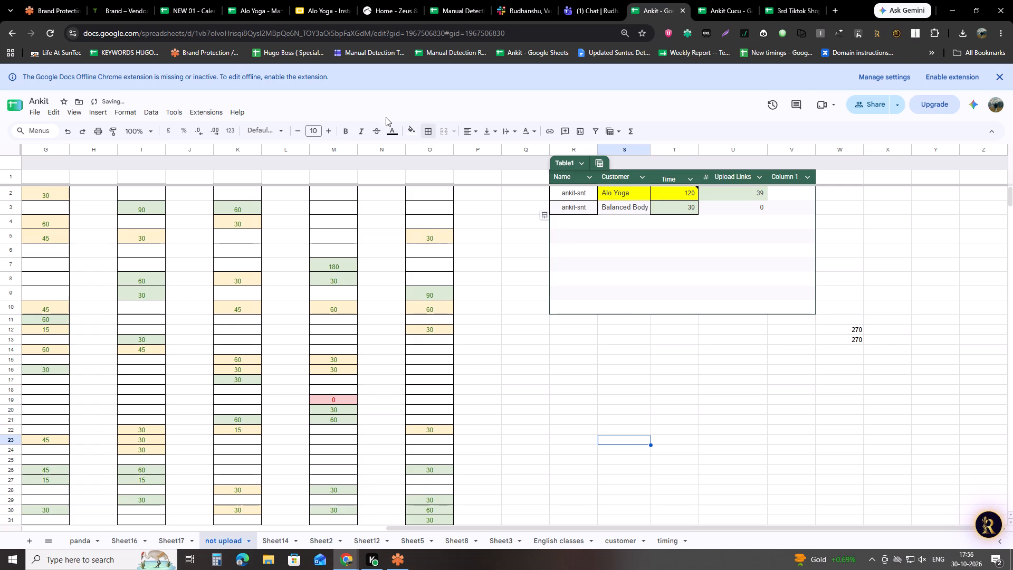
click(187, 0)
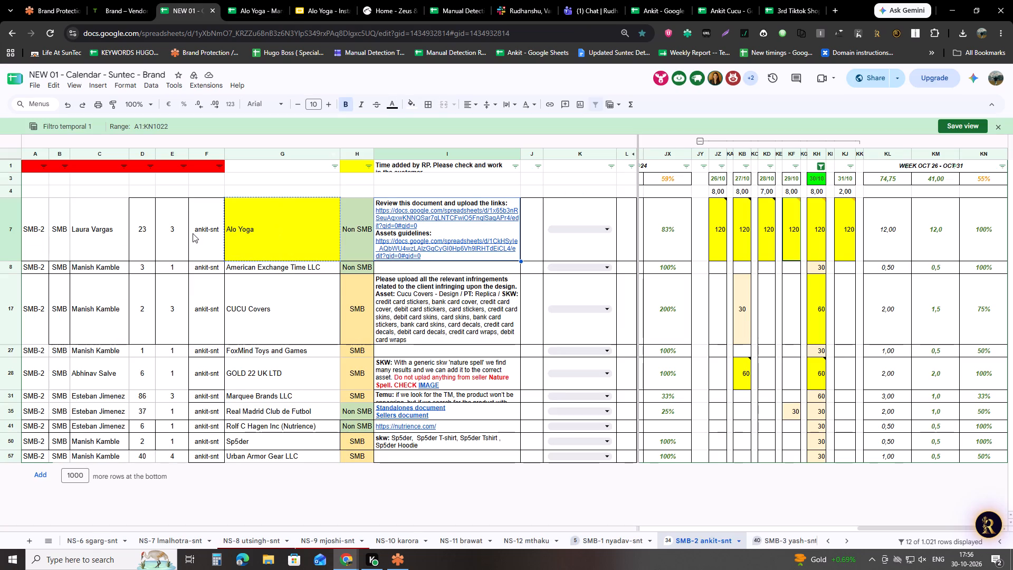
drag(193, 233, 280, 452)
key(ctrl+c)
key(ctrl+c)
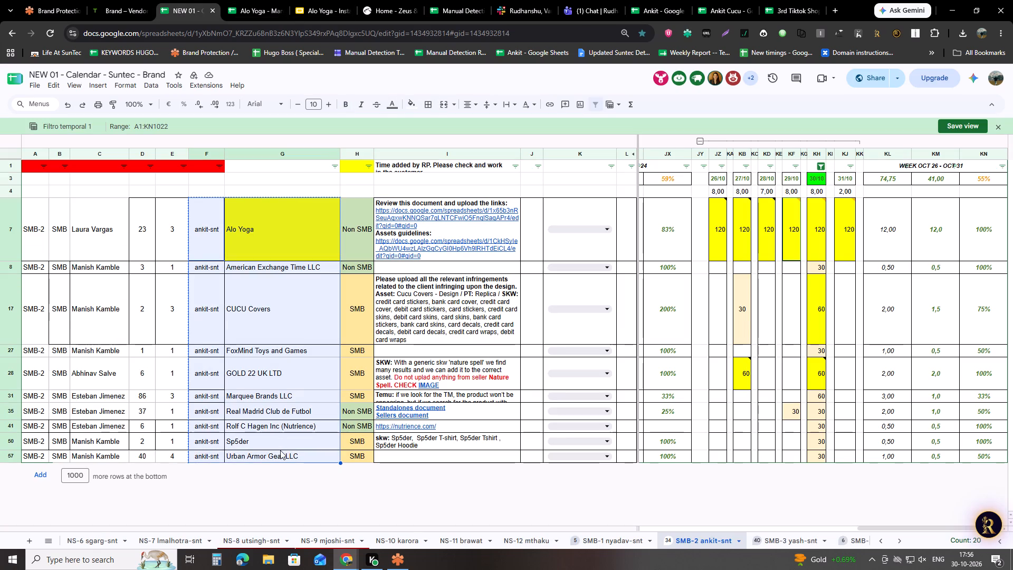
key(ctrl+c)
click(794, 0)
click(728, 0)
click(657, 0)
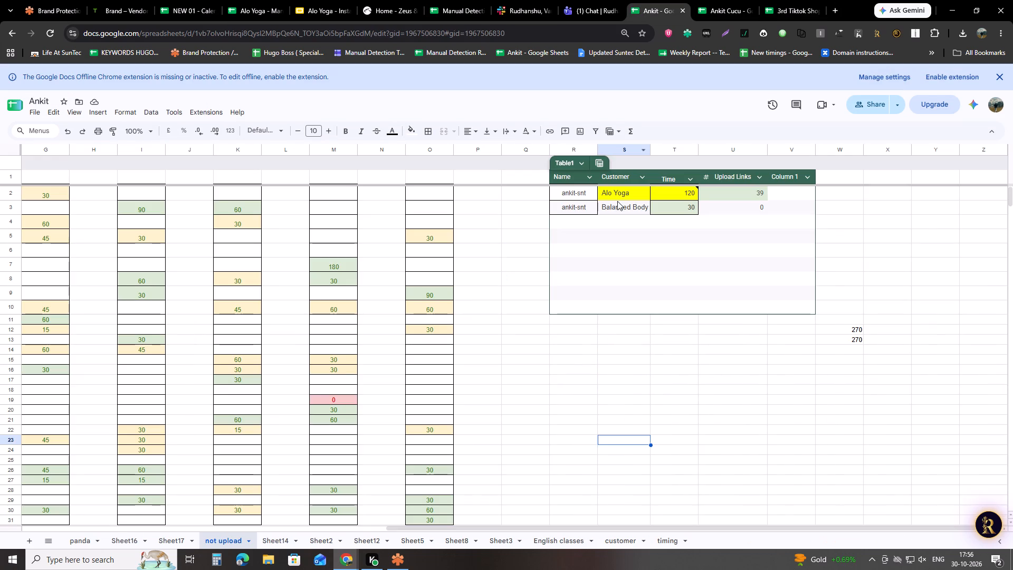
click(585, 197)
key(ctrl+v)
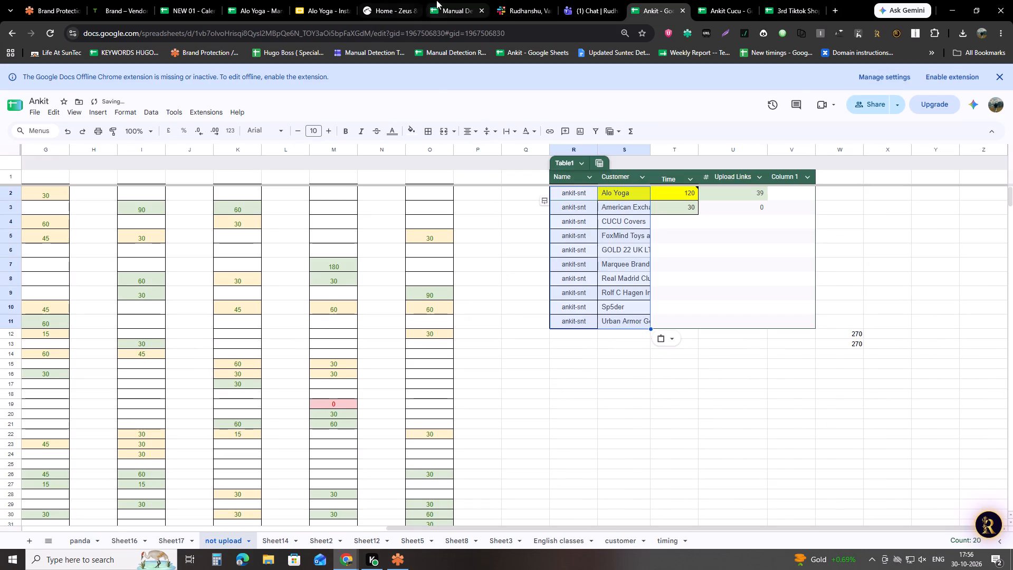
Copy the 30/10 time values for those customers from the Calendar sheet into Table1's Time column from row 2.
click(211, 0)
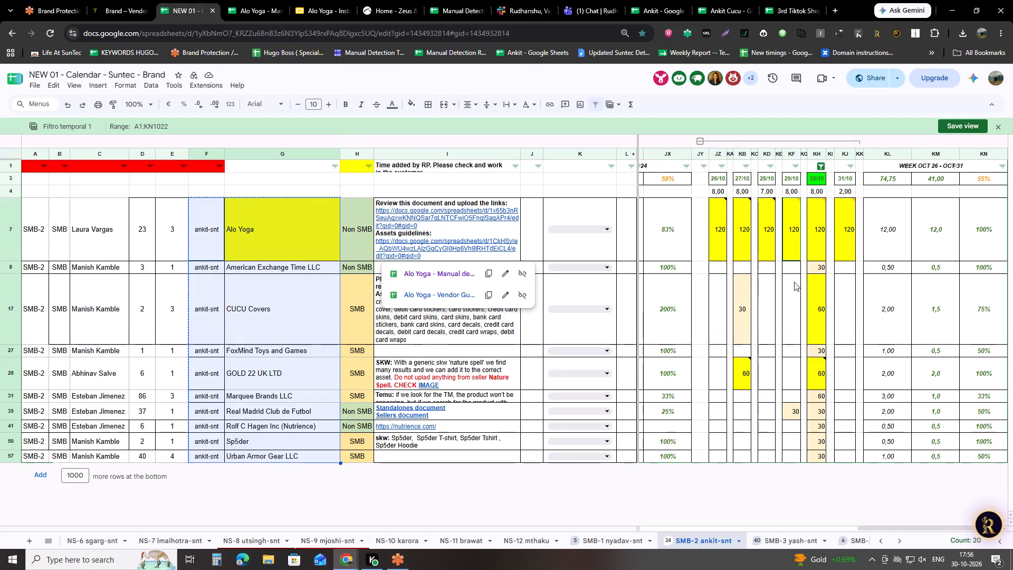
drag(807, 220, 824, 455)
drag(817, 226, 821, 443)
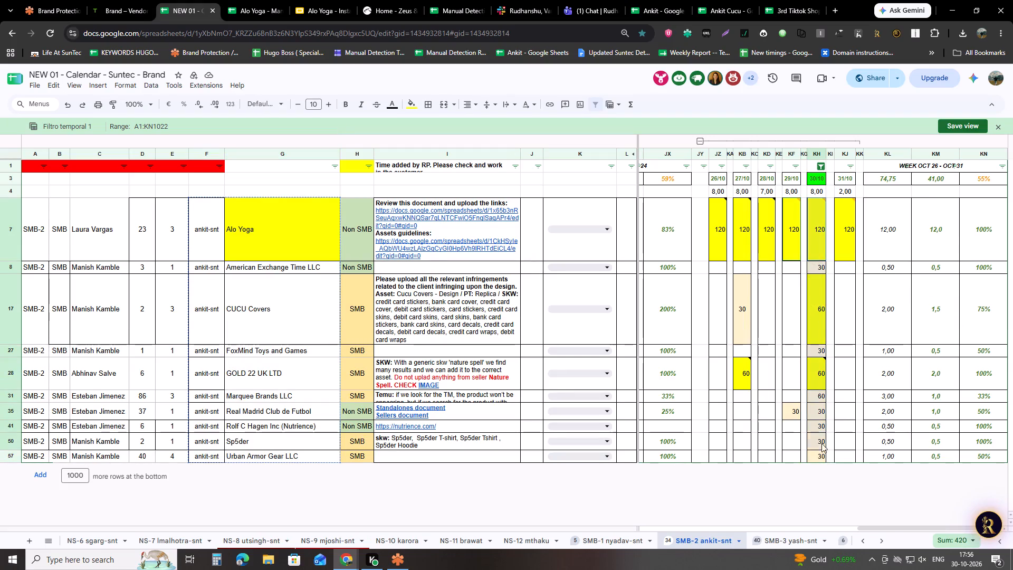
drag(821, 443, 820, 454)
key(ctrl+c)
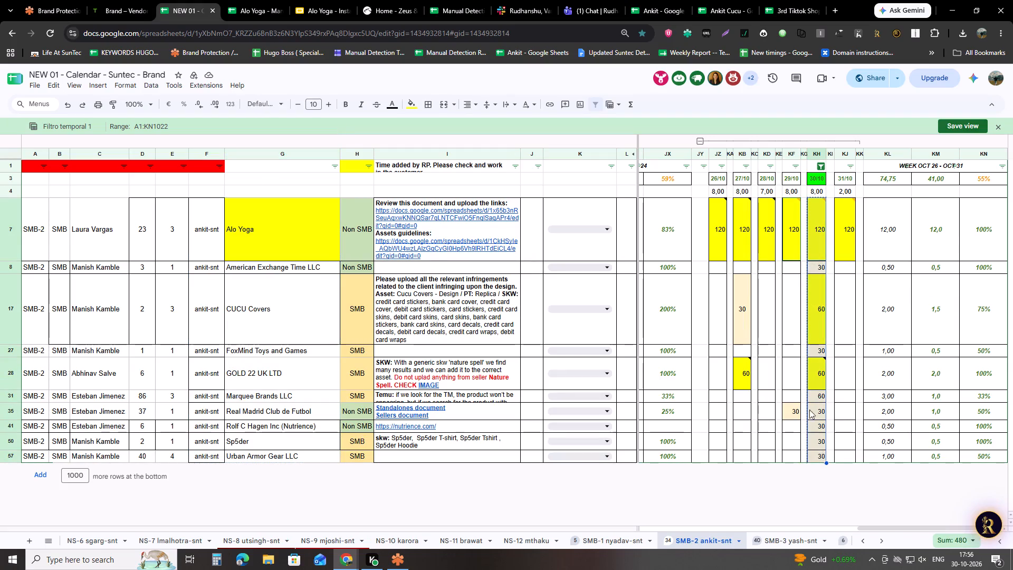
key(ctrl+c)
click(715, 0)
click(667, 0)
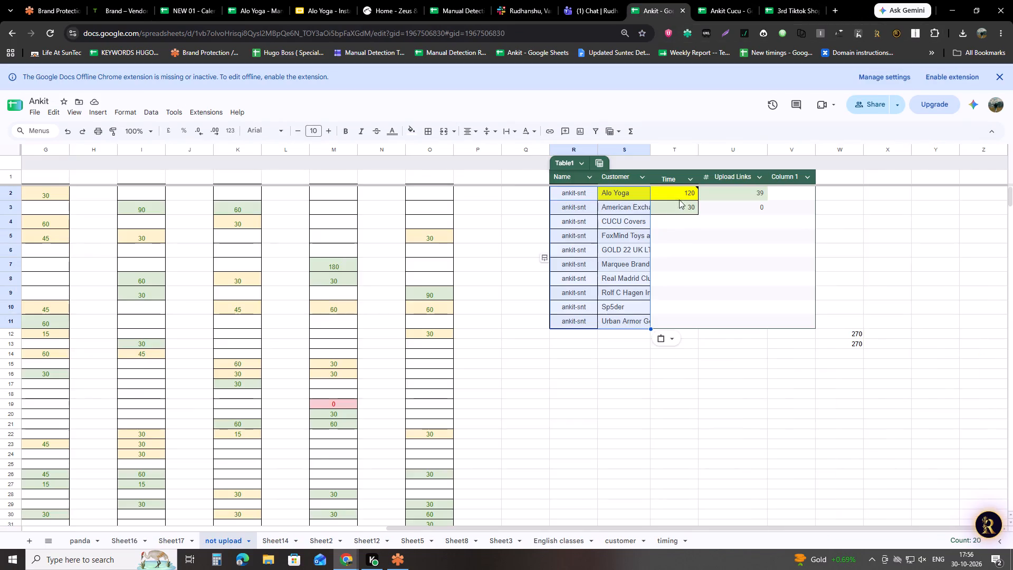
click(680, 198)
key(ctrl+v)
Clear the old Upload Links values for Alo Yoga and American Exchange Time LLC.
click(744, 193)
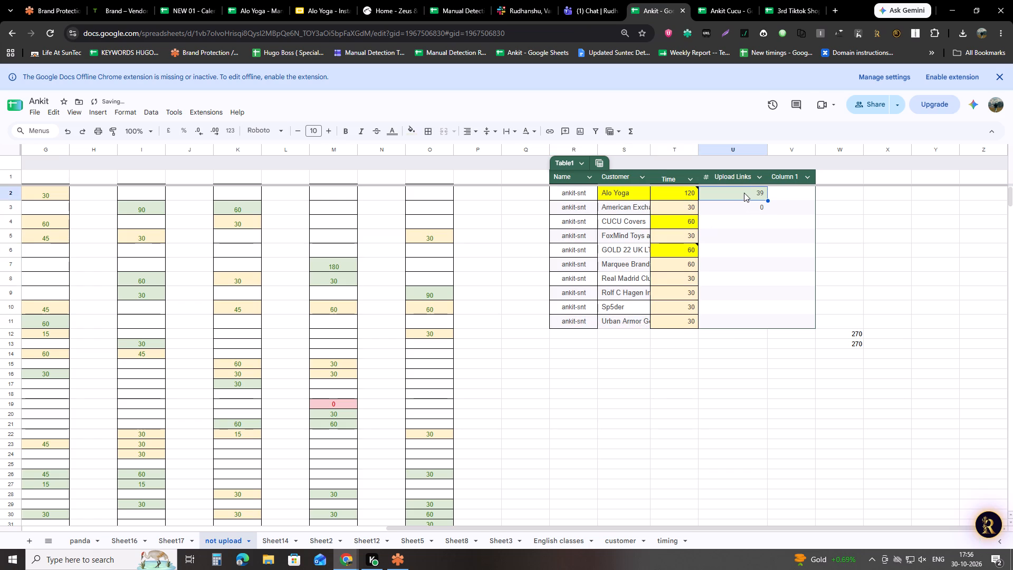
key(Delete)
key(Down)
key(Delete)
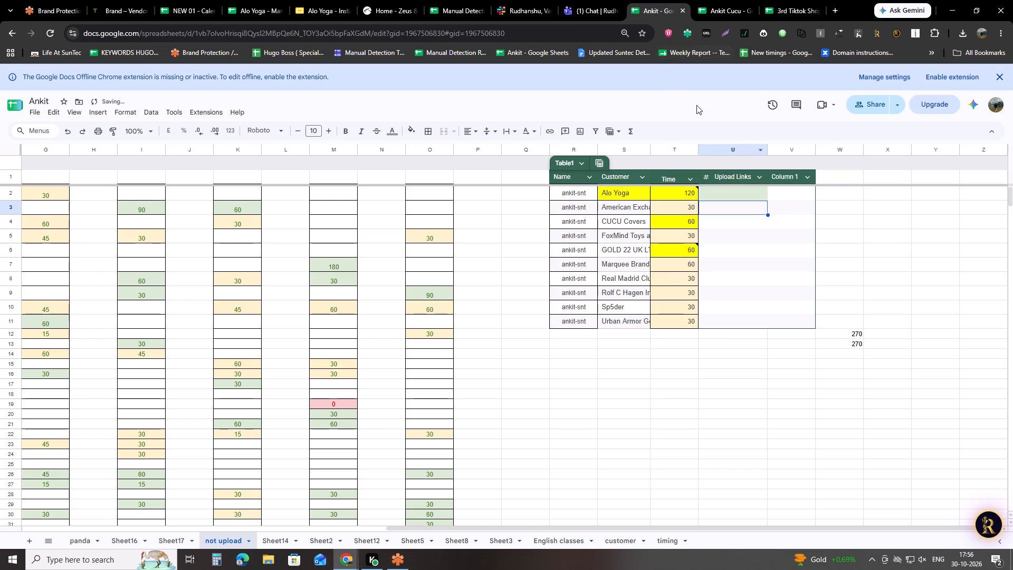
Delete the extra Column 1 from Table1.
click(804, 178)
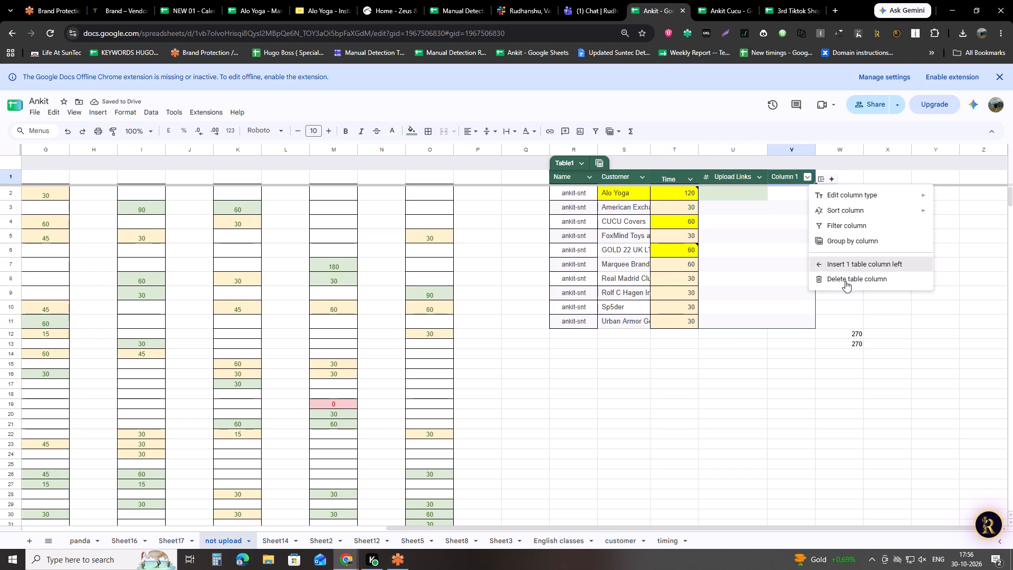
click(845, 281)
Count the incident IDs of the Alo Yoga Socks and Jumpsuit batches under the 30/10/2026 heading in Manual Detection Records.
click(715, 199)
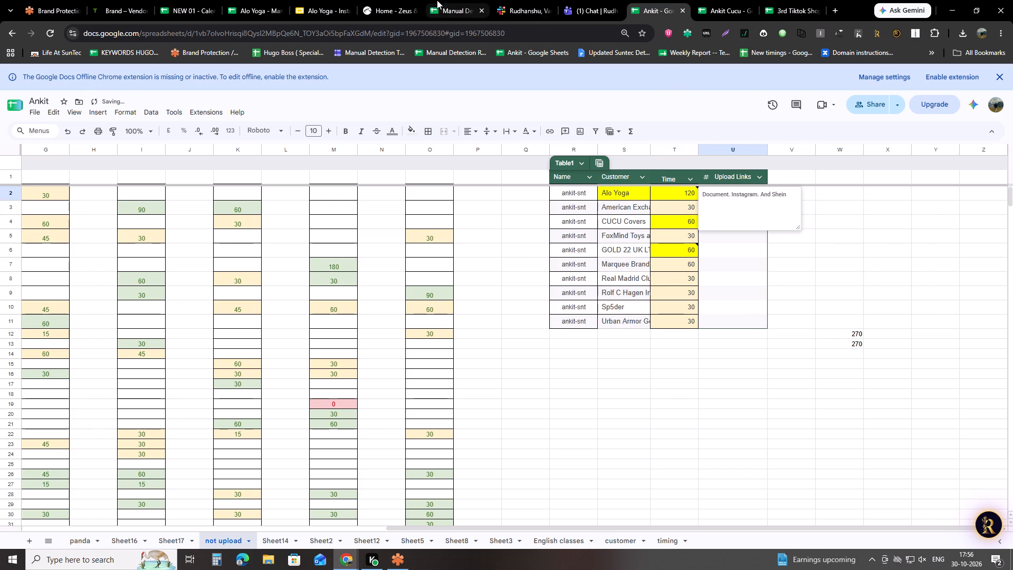
click(441, 0)
scroll(475, 265, up, 7)
scroll(473, 267, down, 7)
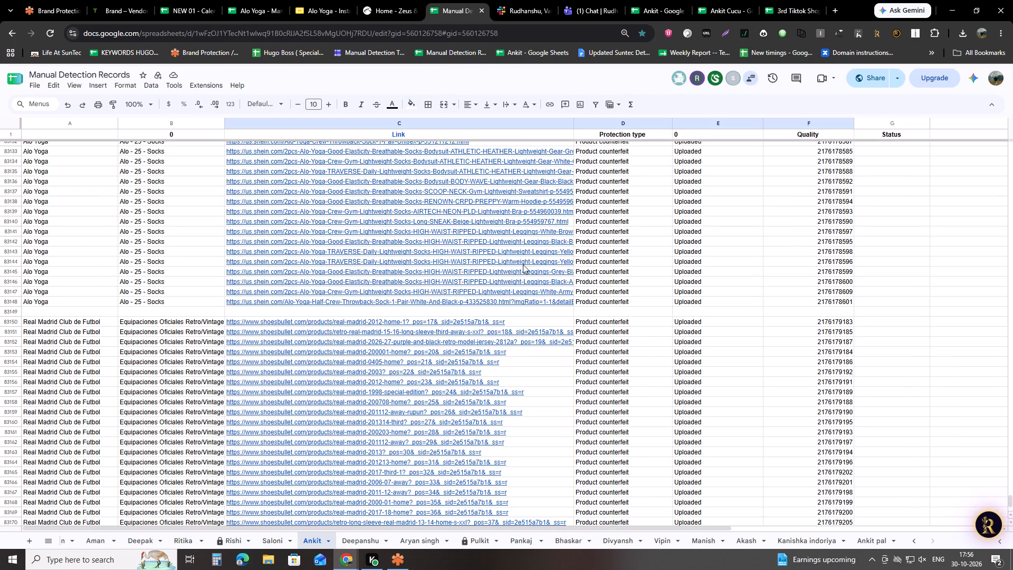
drag(828, 299, 835, 232)
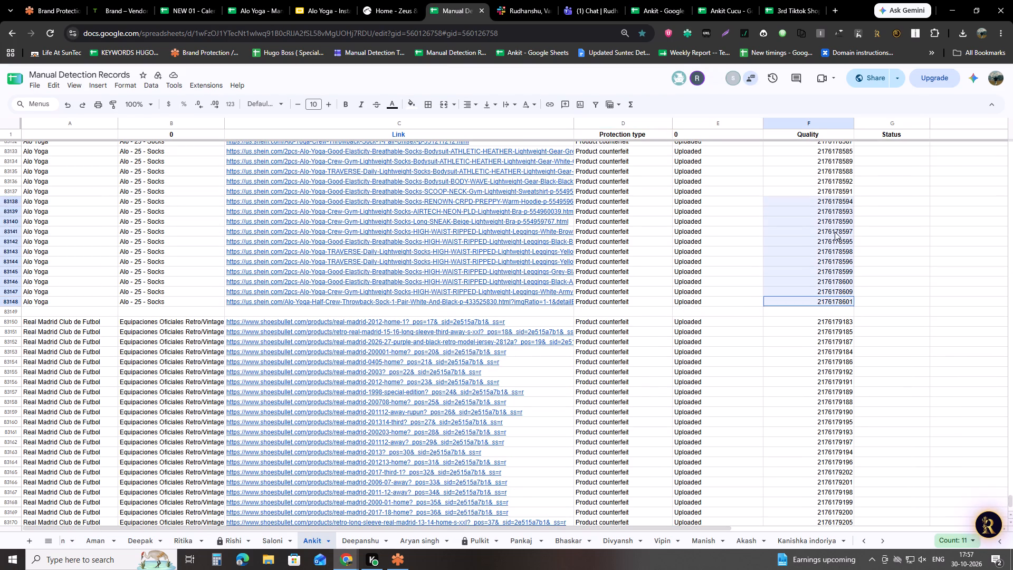
drag(835, 232, 824, 181)
scroll(826, 244, up, 2)
scroll(741, 239, up, 3)
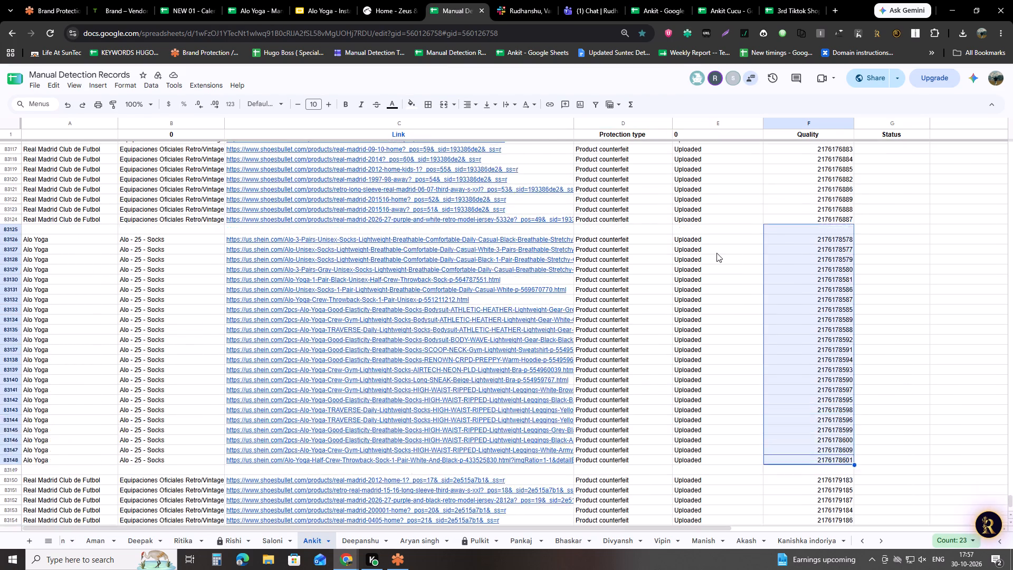
scroll(716, 253, up, 20)
scroll(695, 224, down, 7)
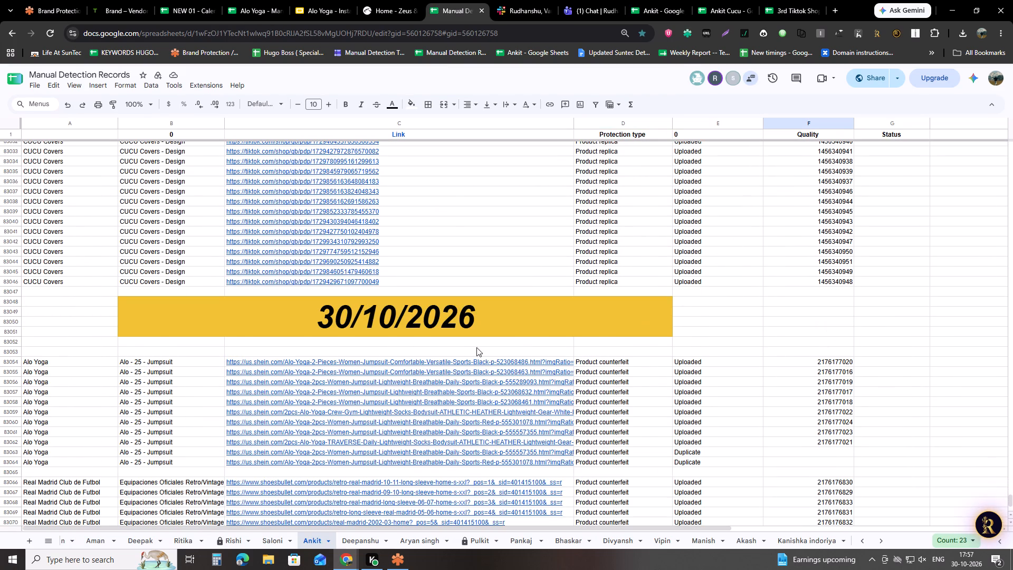
scroll(476, 347, up, 1)
scroll(476, 347, down, 1)
scroll(834, 299, down, 1)
drag(830, 253, 831, 321)
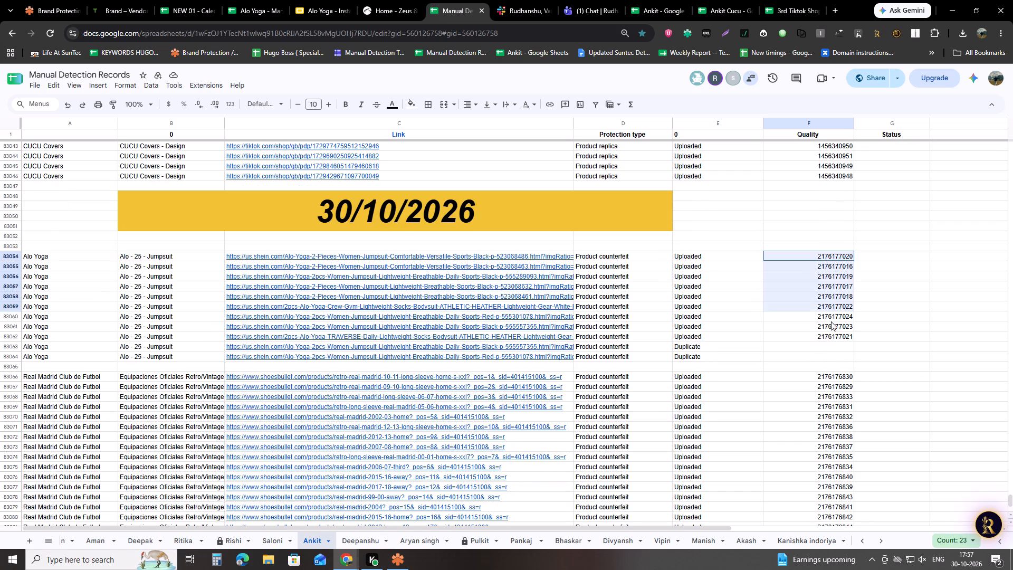
drag(831, 321, 833, 338)
scroll(851, 329, down, 2)
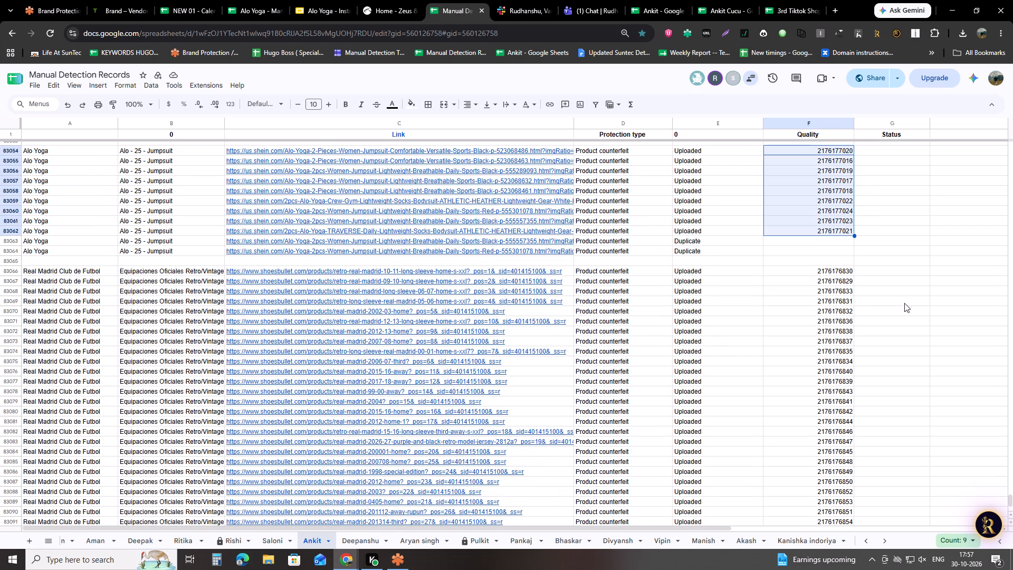
Count the incident IDs of the first Real Madrid Club de Futbol batch, starting at row 83066.
scroll(884, 321, up, 1)
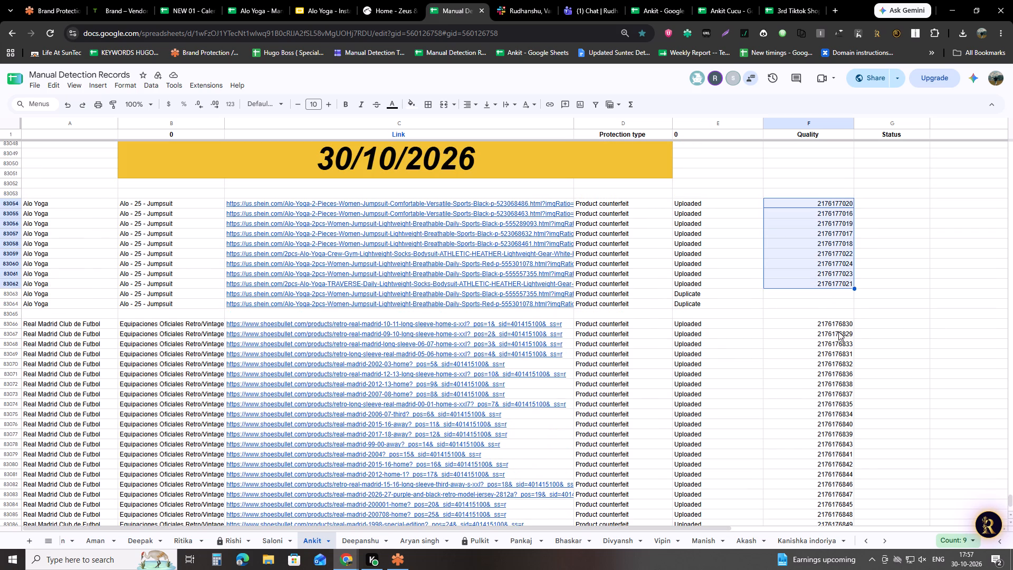
drag(835, 326, 837, 384)
scroll(842, 405, down, 12)
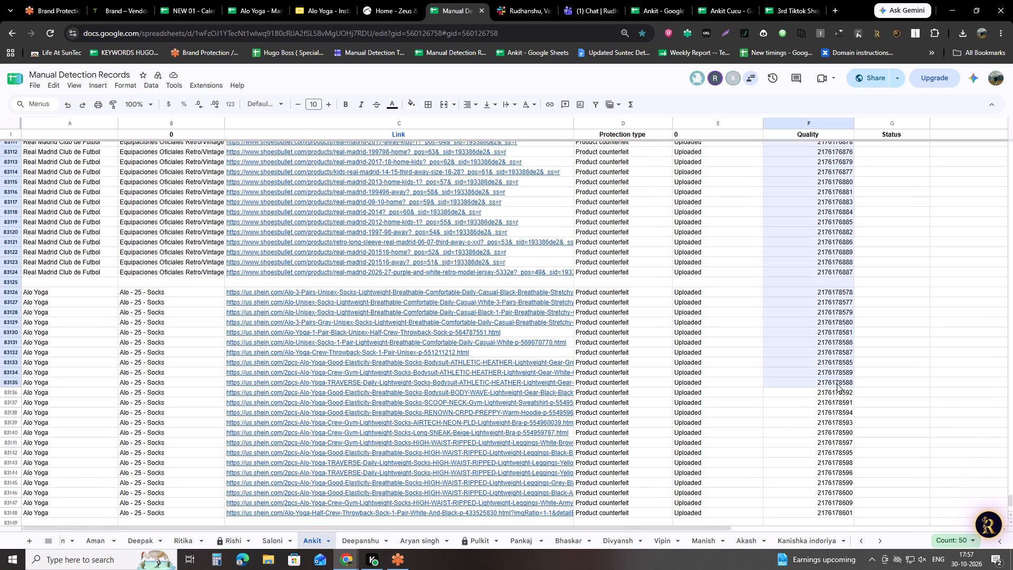
drag(837, 384, 823, 273)
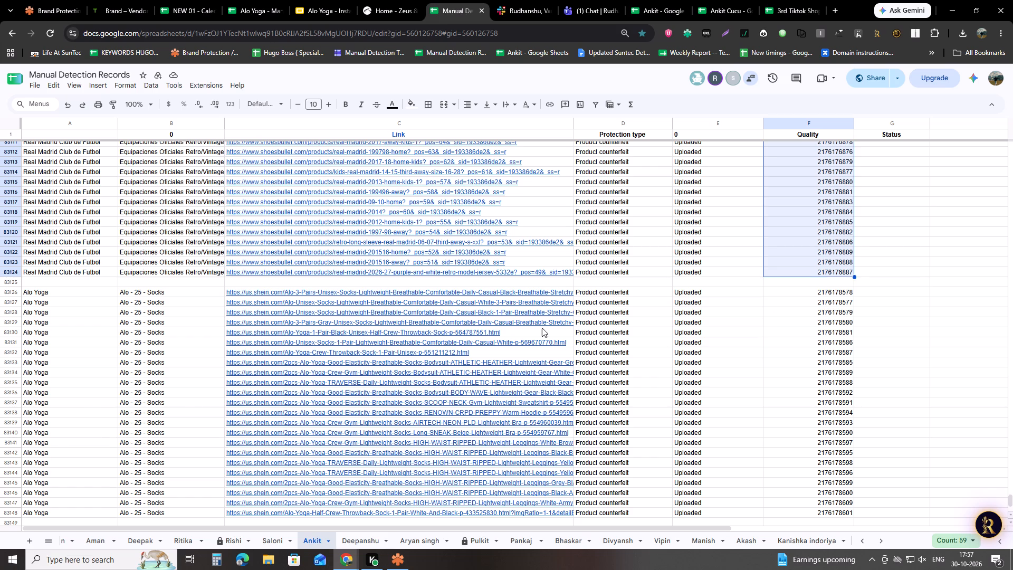
Recheck the Alo Yoga Jumpsuit batch under the 30/10/2026 heading and count the incident IDs of the Alo Yoga Socks batch.
scroll(542, 328, up, 14)
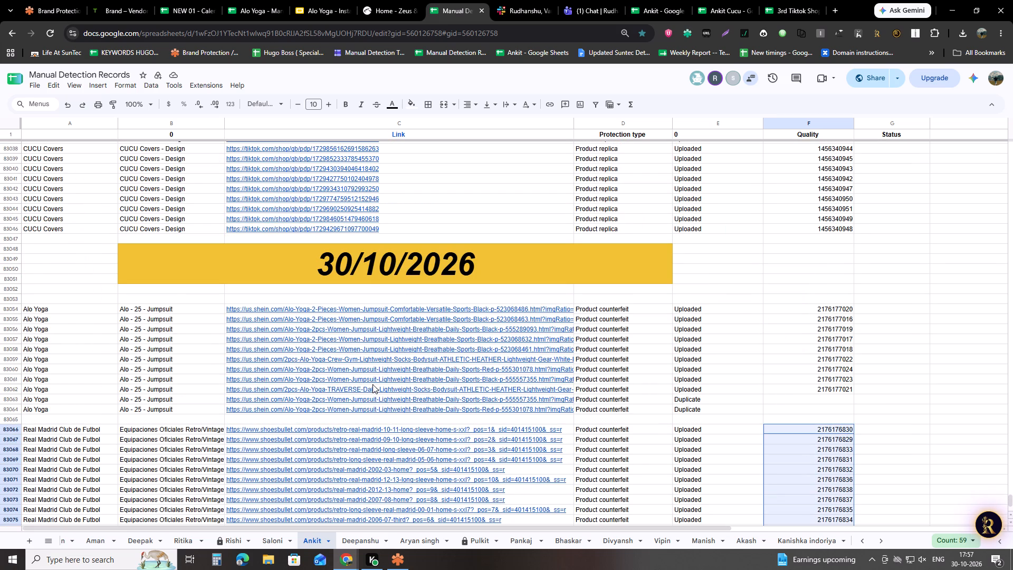
click(810, 335)
scroll(810, 335, down, 4)
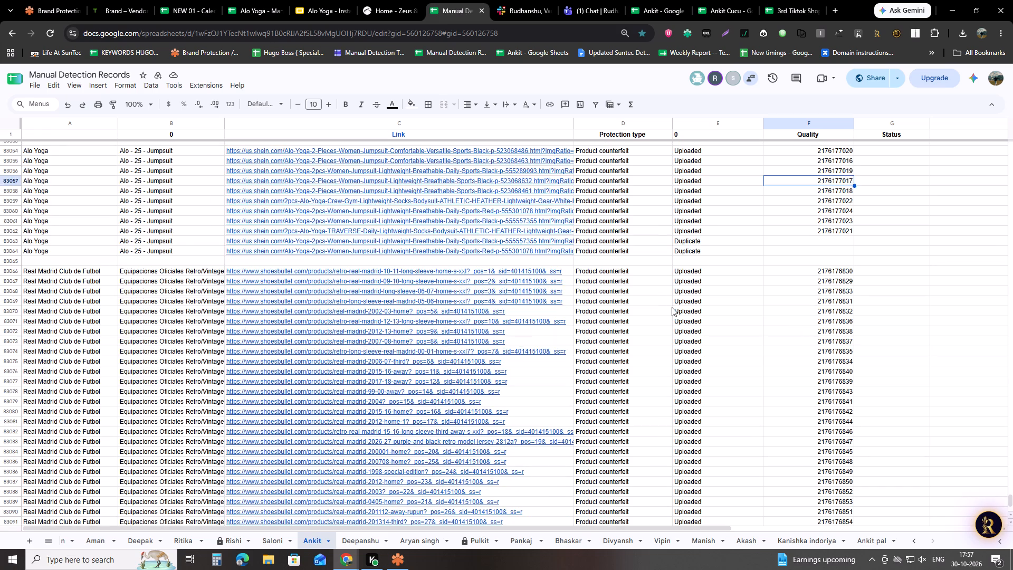
scroll(570, 307, down, 12)
click(819, 309)
key(ctrl+space)
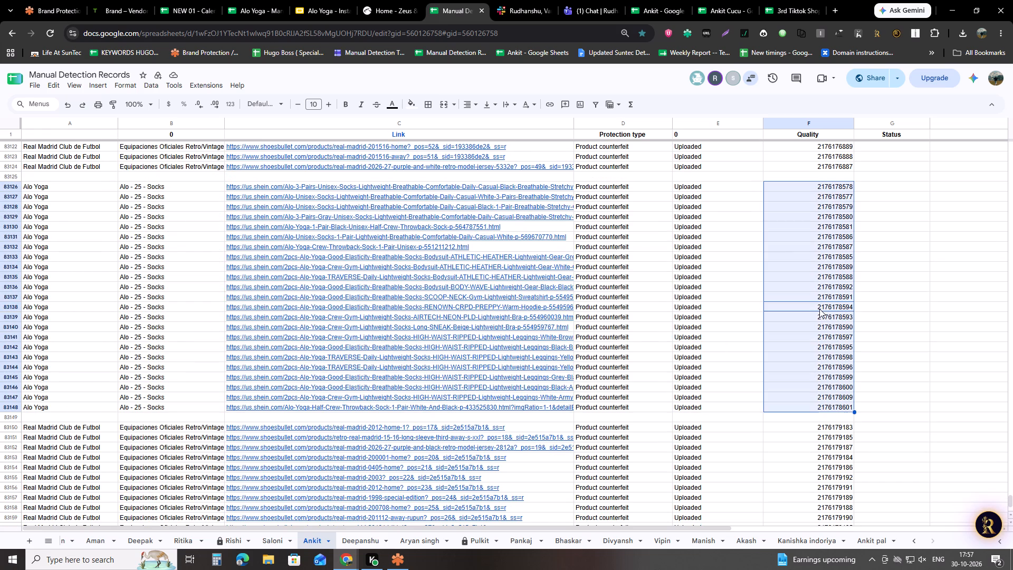
Look through the remaining batches for more Alo Yoga entries and count the incident IDs of the Alo Yoga Headwear batch.
scroll(433, 334, down, 5)
scroll(332, 313, down, 19)
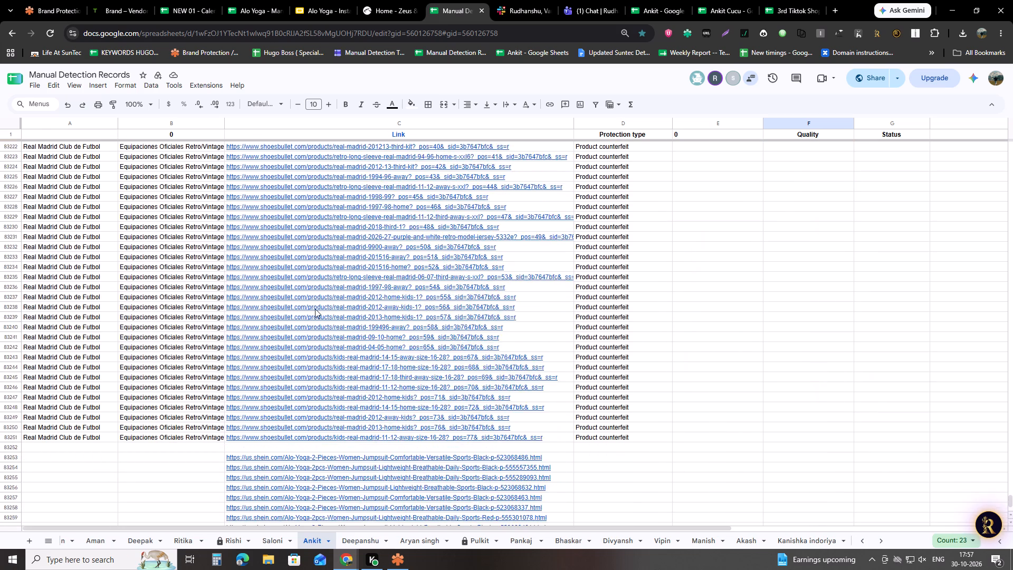
scroll(315, 309, down, 20)
scroll(315, 309, down, 20)
scroll(315, 309, down, 20)
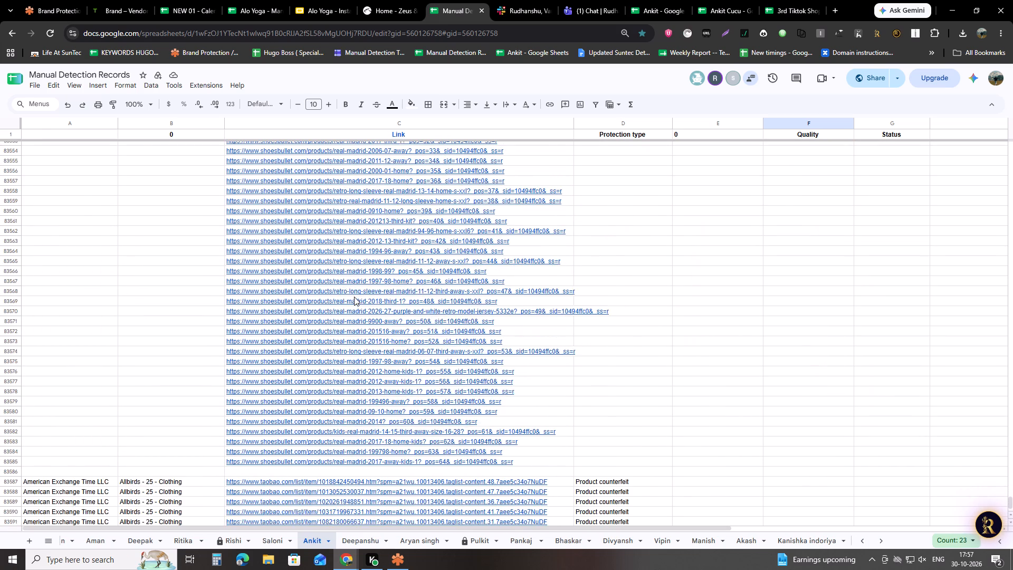
scroll(354, 297, down, 4)
scroll(250, 205, up, 9)
scroll(257, 240, down, 8)
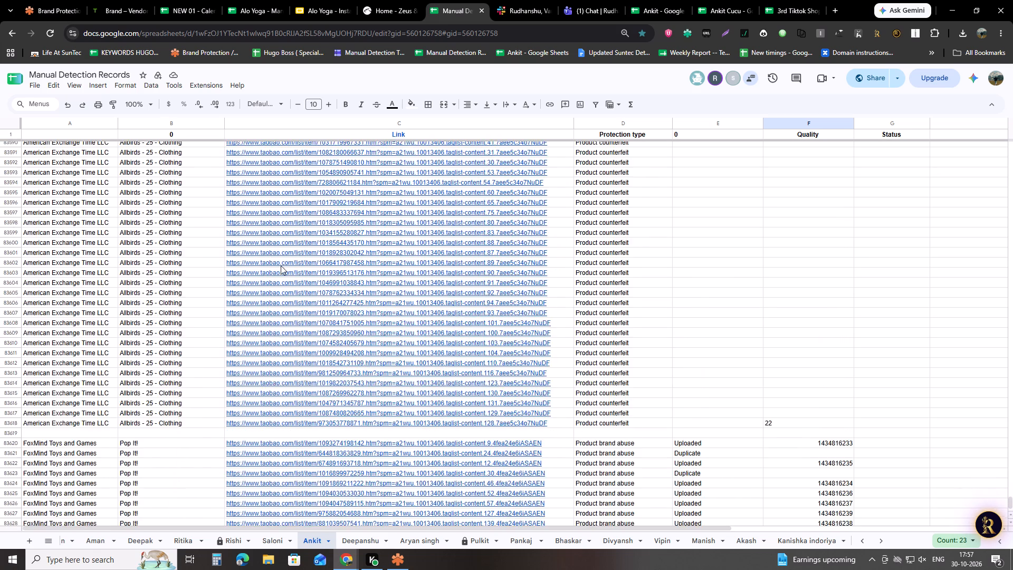
scroll(281, 265, down, 16)
scroll(254, 264, up, 1)
scroll(254, 264, down, 3)
scroll(254, 264, up, 6)
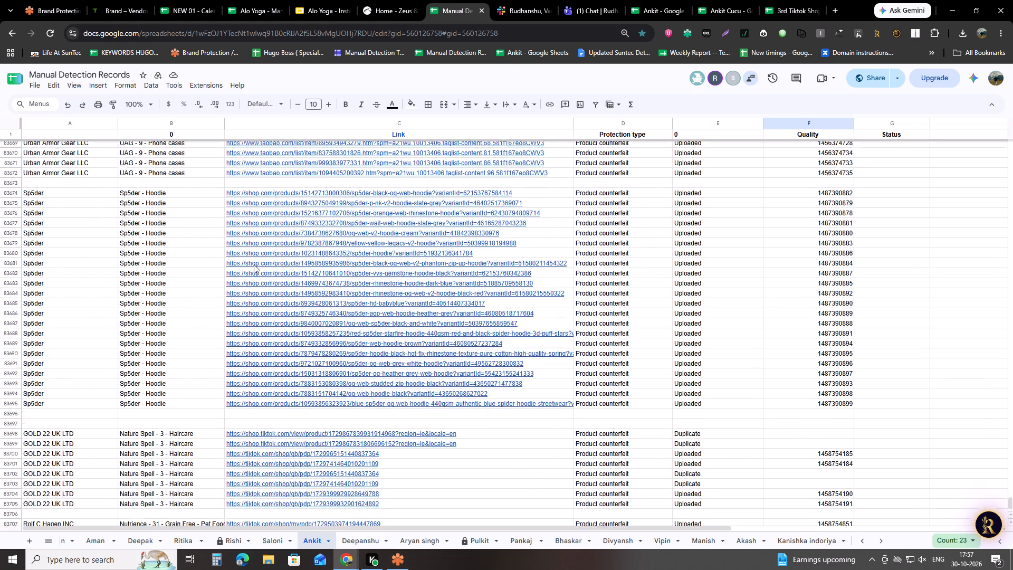
scroll(254, 264, up, 4)
scroll(254, 264, down, 15)
scroll(261, 262, down, 15)
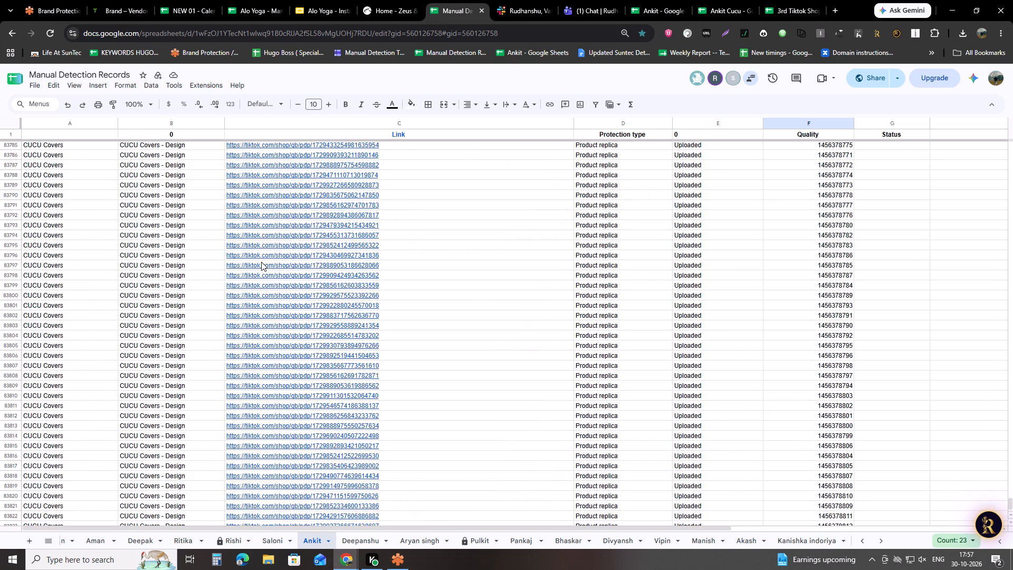
scroll(261, 262, down, 5)
scroll(262, 262, up, 2)
scroll(197, 257, up, 13)
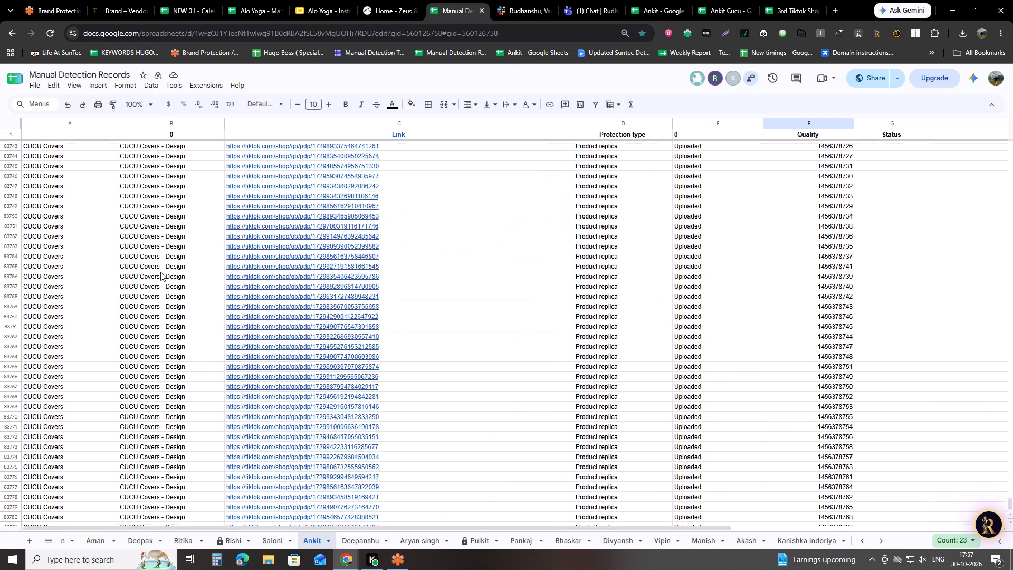
scroll(160, 272, up, 8)
click(869, 316)
click(828, 325)
key(ctrl+space)
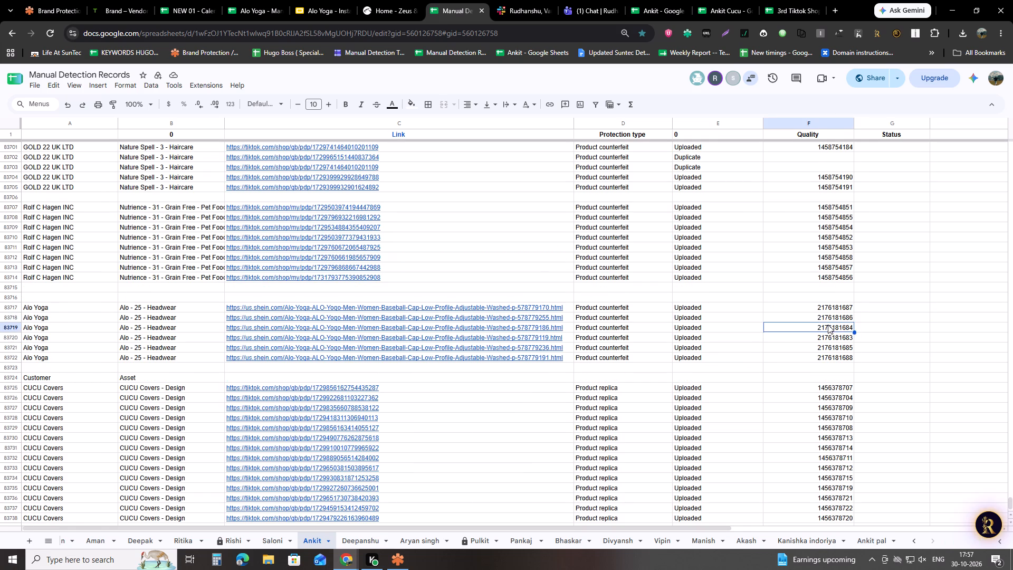
Set Alo Yoga's Upload Links to 38 in Table1 of the Ankit sheet.
click(782, 0)
click(704, 0)
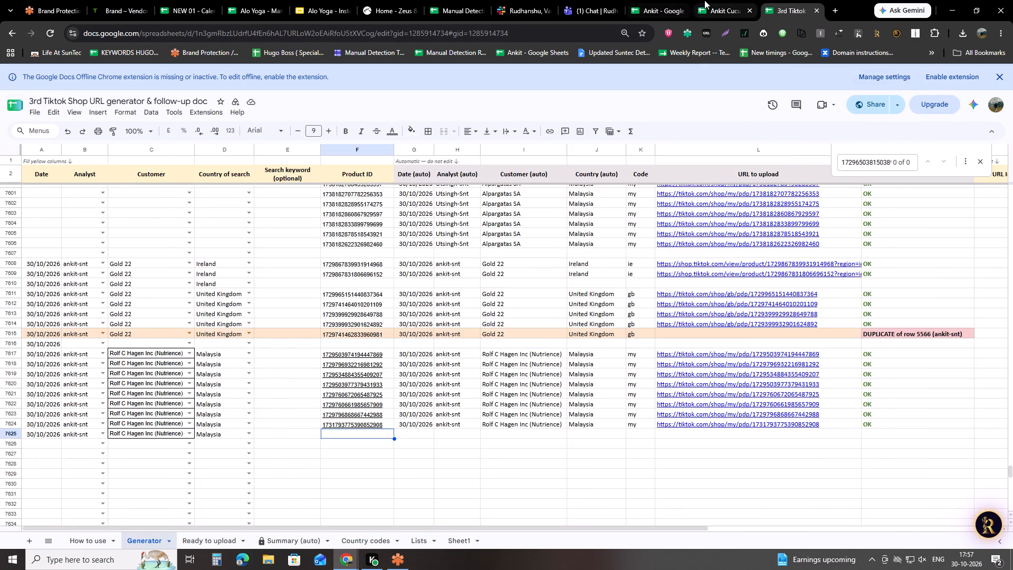
click(644, 0)
click(723, 278)
click(728, 192)
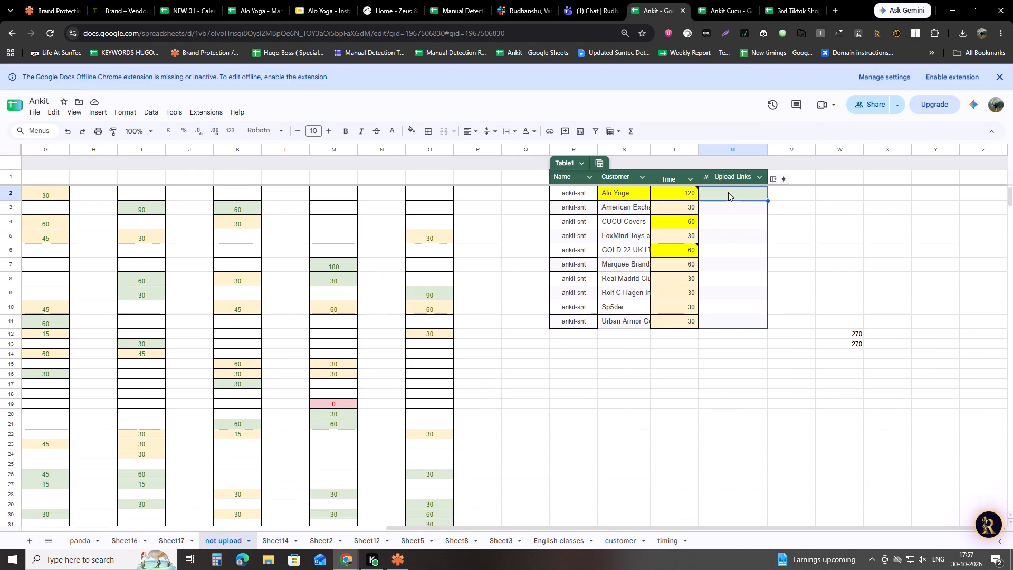
text(38)
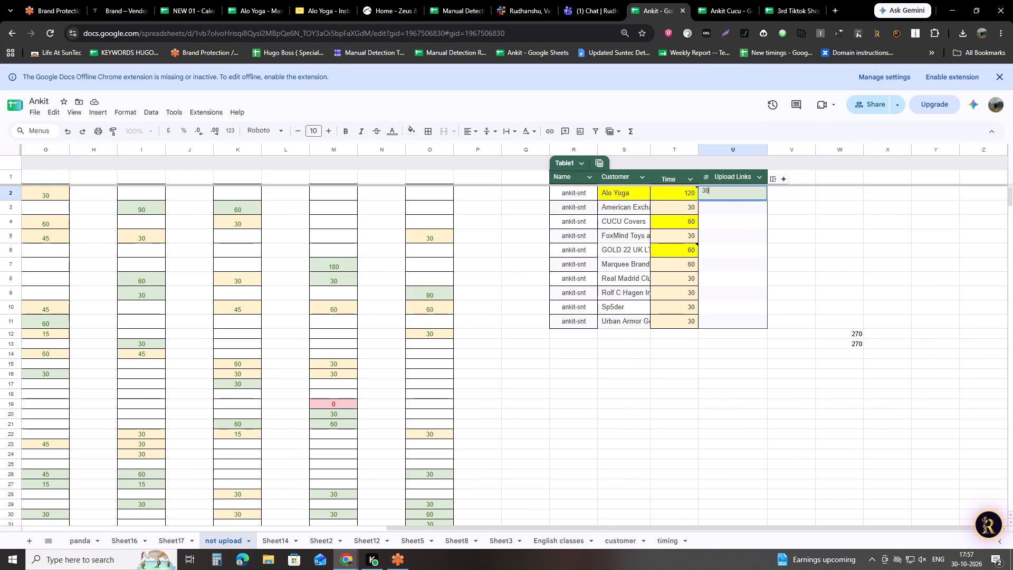
key(Return)
Count the incident IDs of the Marquee Brands LLC BCBG - Clothing batch in Manual Detection Records.
click(746, 0)
click(799, 0)
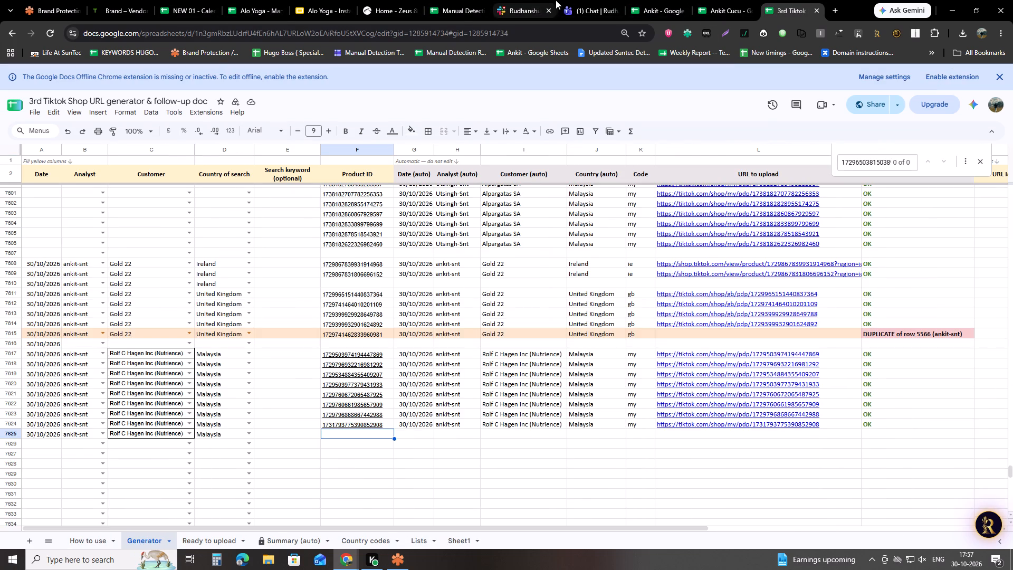
click(413, 0)
click(440, 0)
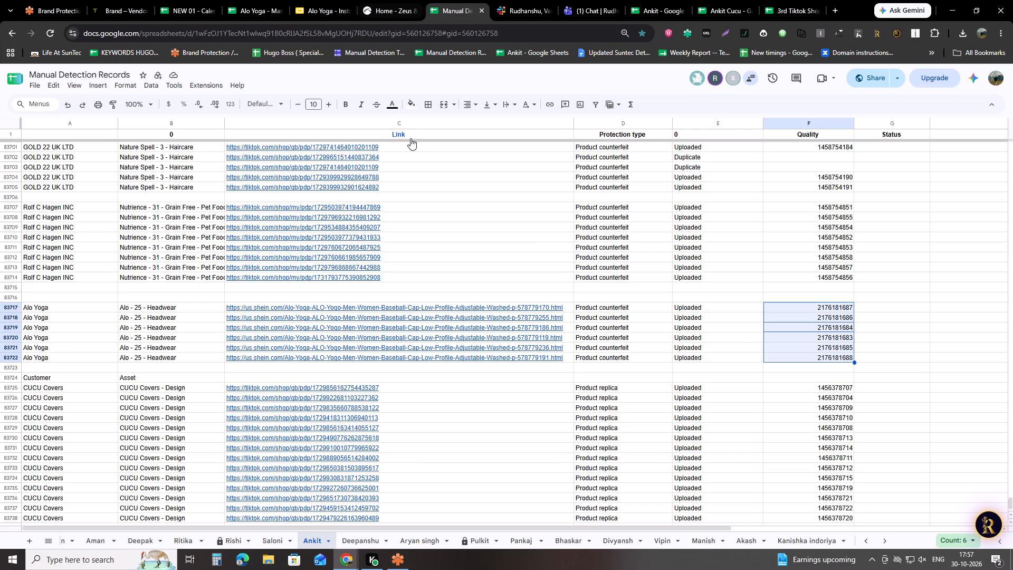
scroll(355, 381, up, 17)
click(333, 375)
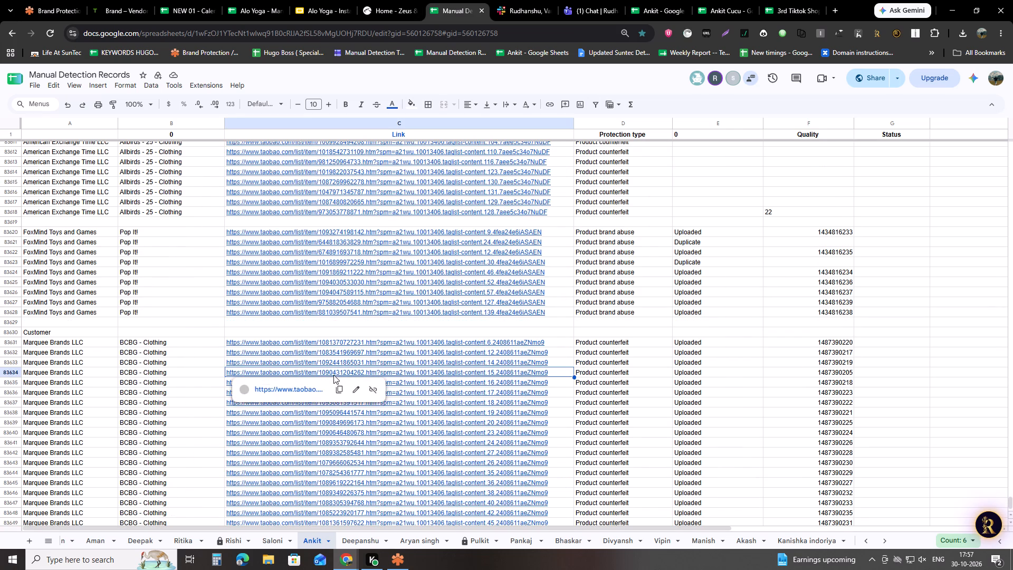
key(ctrl+space)
click(334, 375)
drag(444, 340, 467, 413)
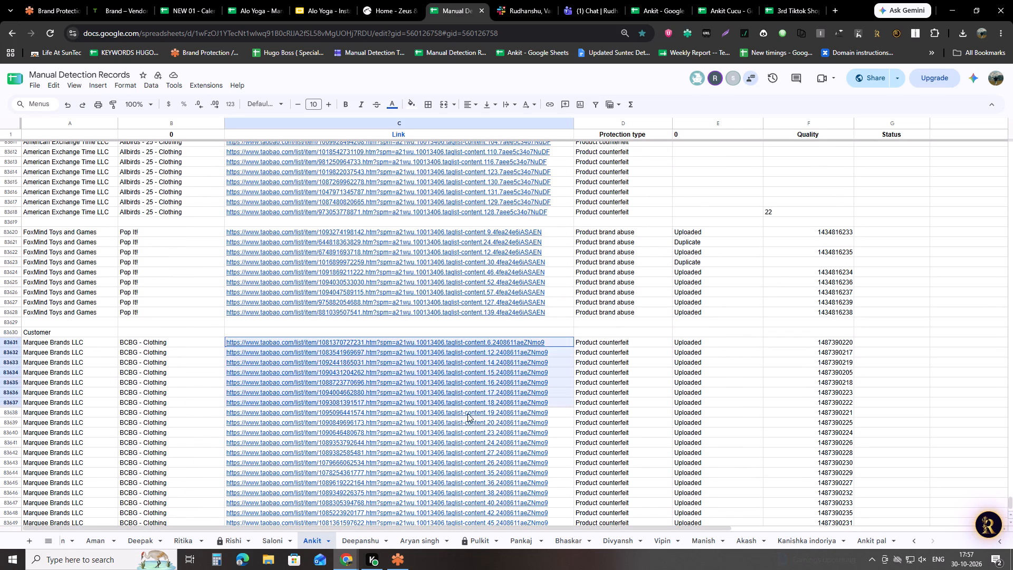
drag(467, 413, 470, 391)
scroll(468, 416, down, 5)
click(834, 232)
key(ctrl+space)
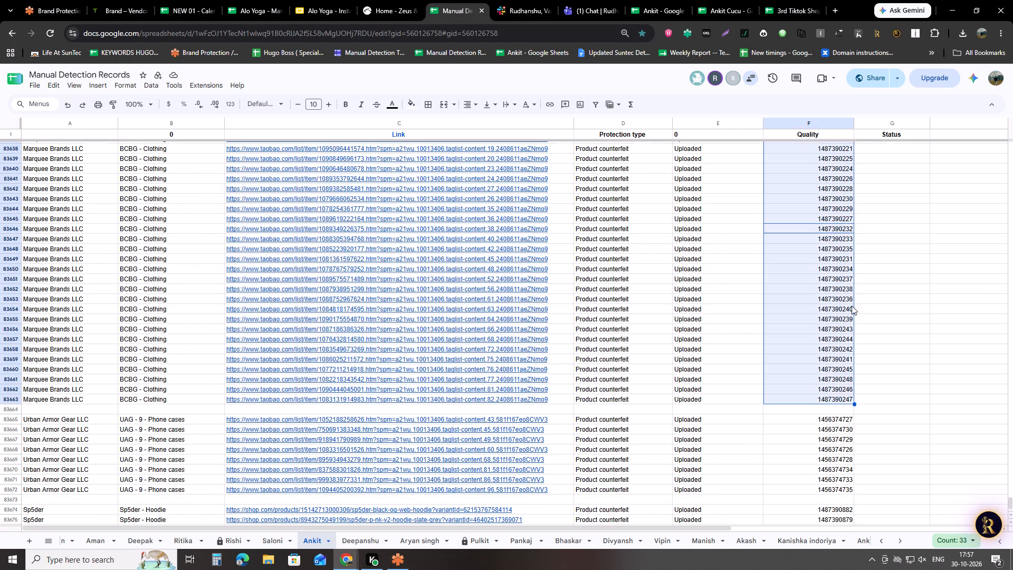
scroll(852, 306, up, 4)
scroll(852, 306, down, 3)
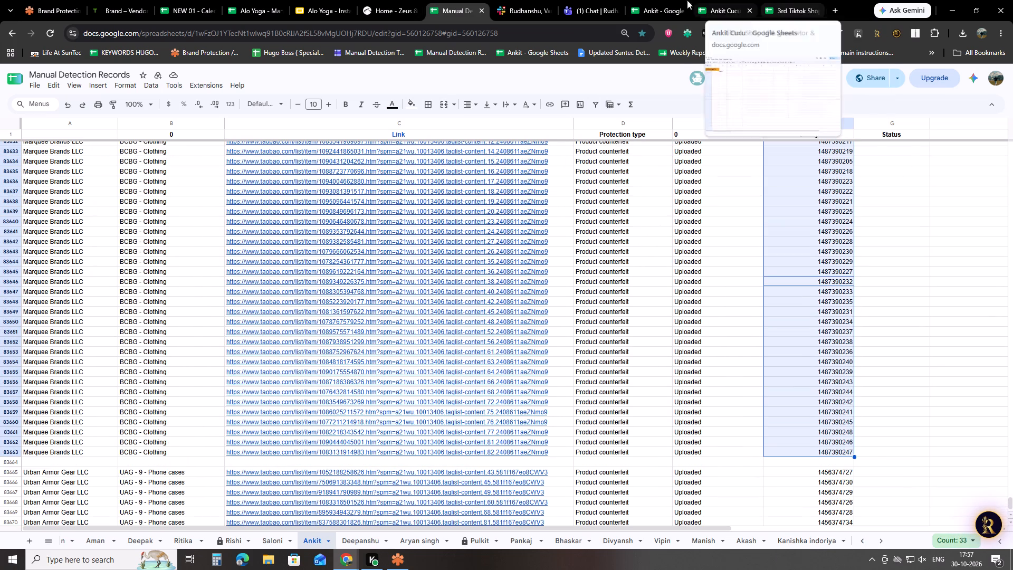
Set the Upload Links for Marquee Brands LLC to 33 in Table1 of the Ankit sheet.
click(663, 0)
click(722, 262)
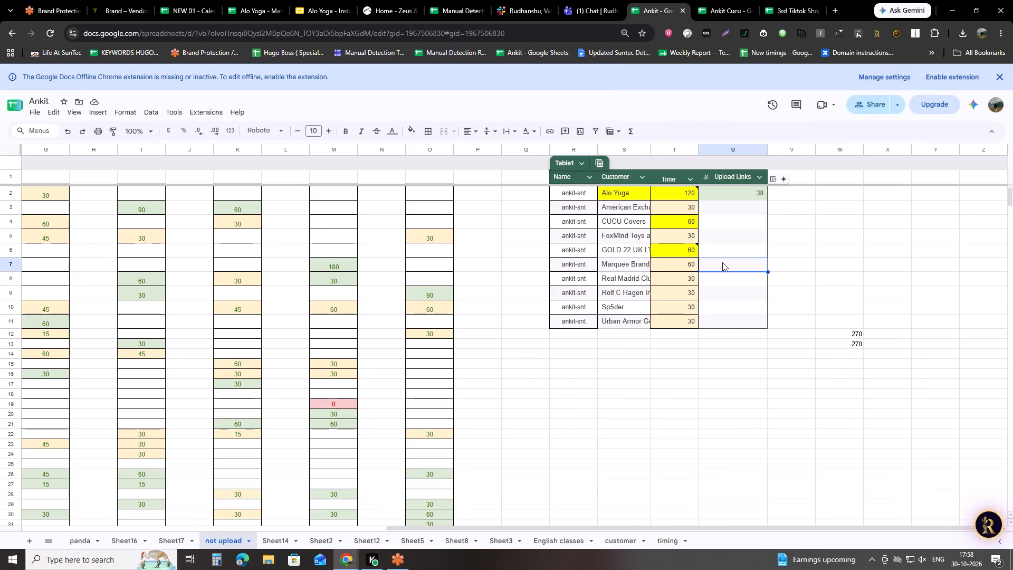
text(33)
key(Return)
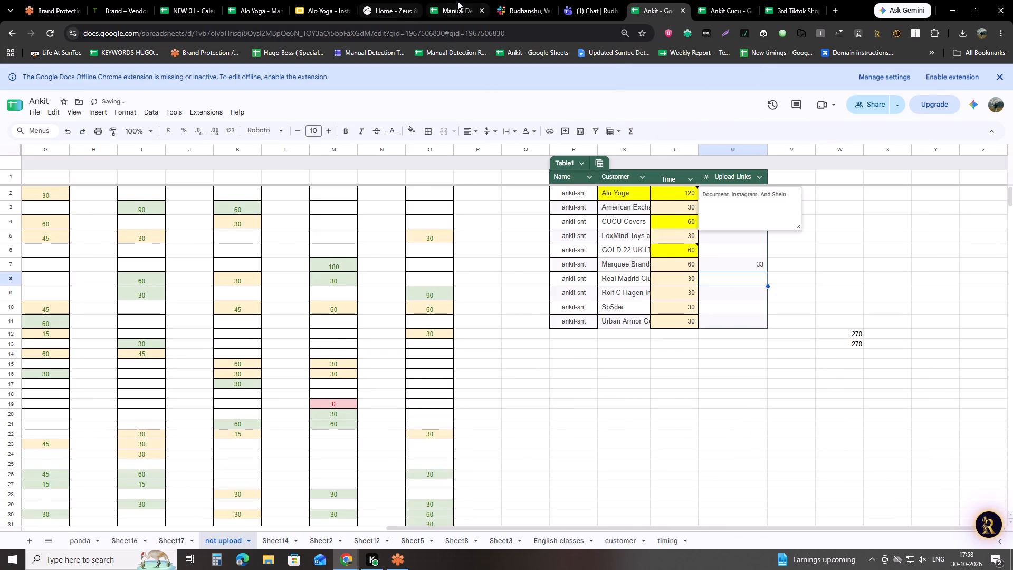
Count the Urban Armor Gear LLC phone case links in Manual Detection Records and enter 8 as its Upload Links in Table1.
click(458, 3)
scroll(286, 322, down, 3)
click(317, 344)
key(ctrl+space)
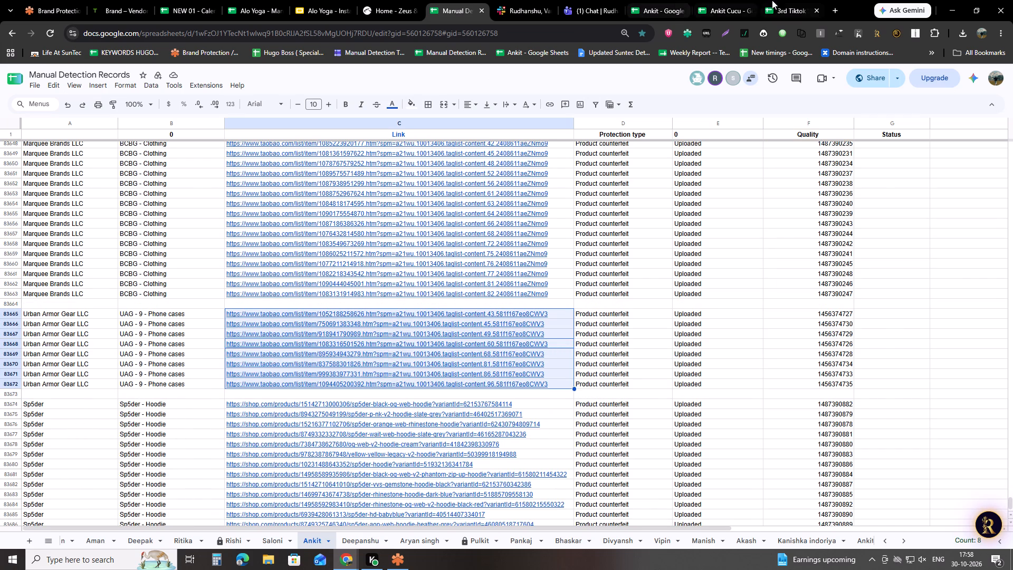
click(730, 0)
click(657, 0)
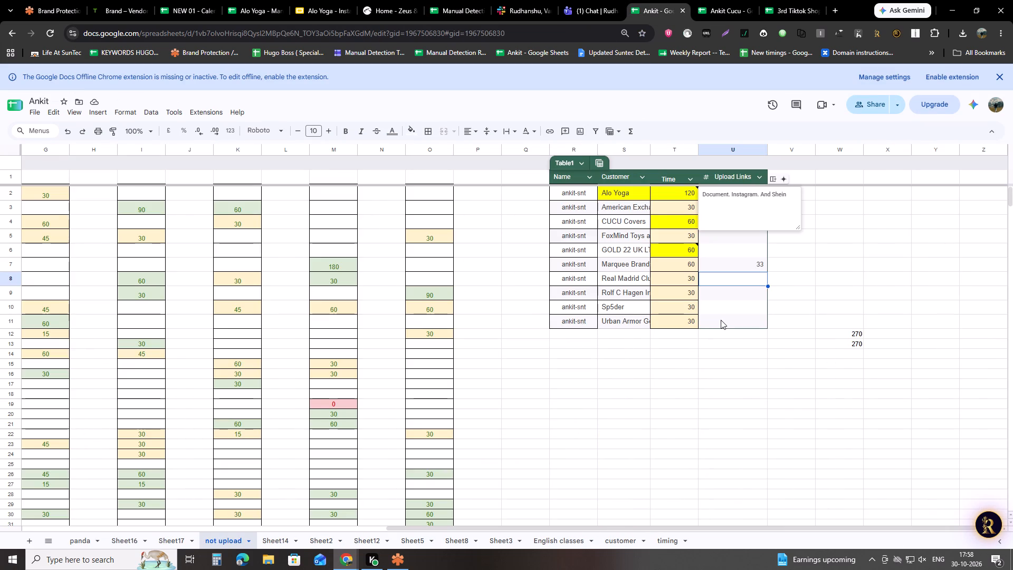
click(721, 320)
key(8)
key(Return)
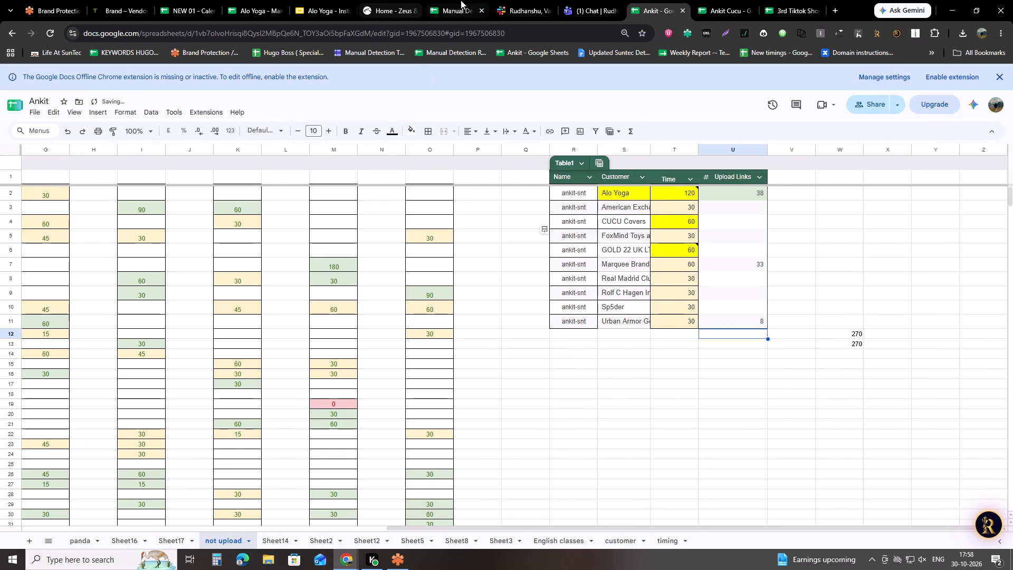
Count the Sp5der Hoodie incident IDs in Manual Detection Records and enter 22 as its Upload Links in Table1.
click(461, 0)
scroll(282, 331, down, 2)
click(320, 362)
key(ctrl+space)
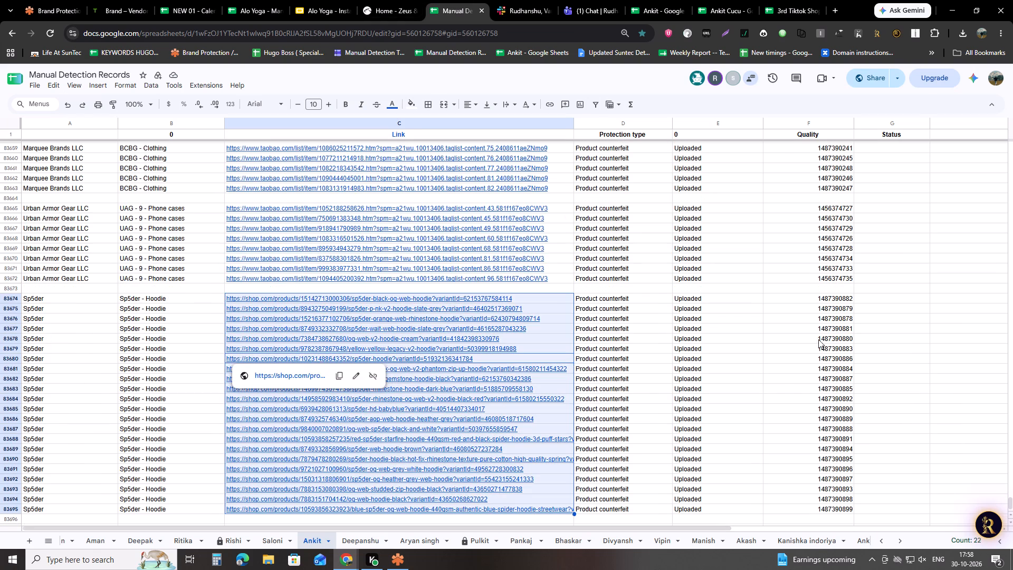
click(818, 350)
key(ctrl+space)
scroll(802, 350, down, 1)
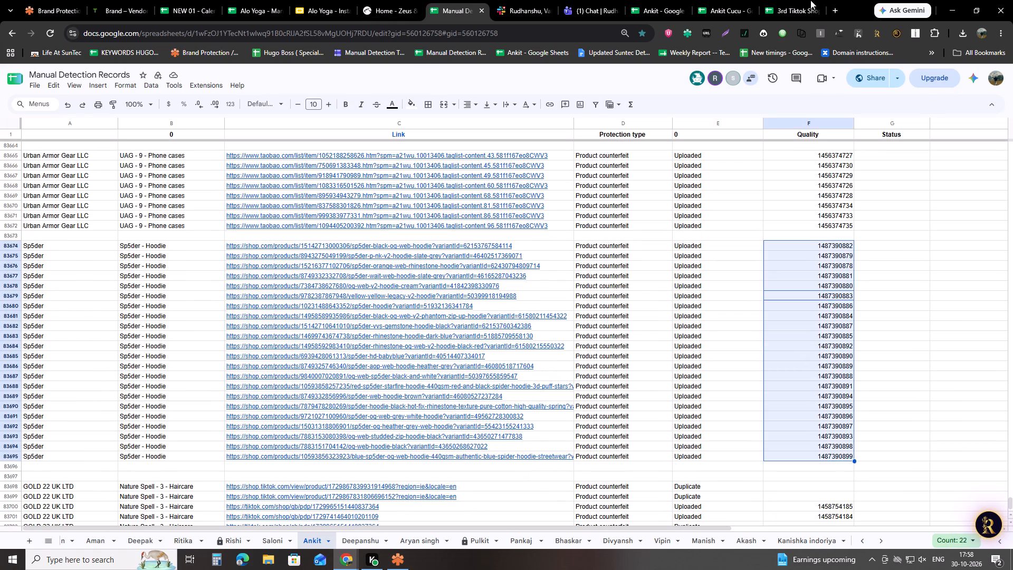
click(731, 0)
click(667, 10)
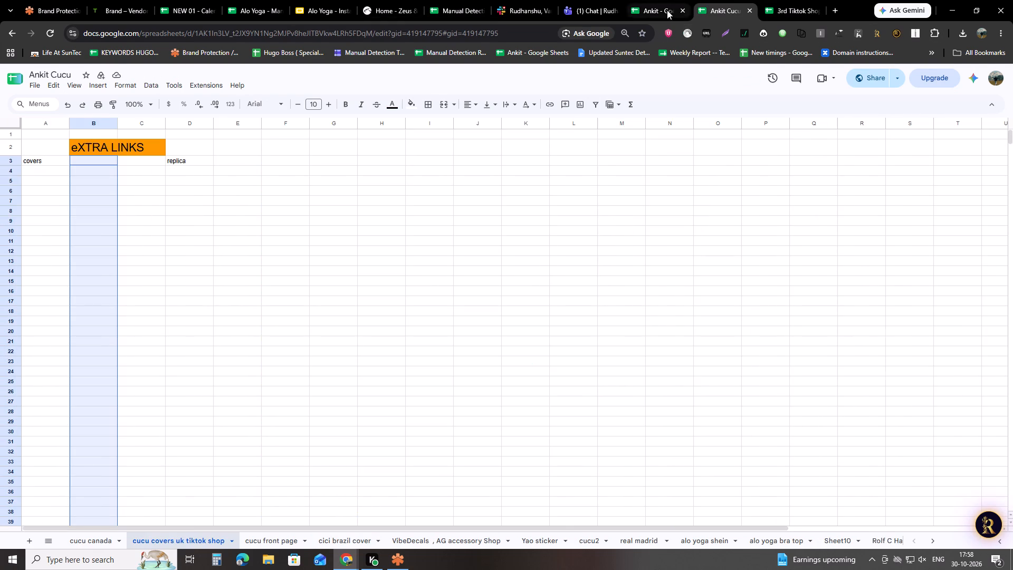
click(718, 311)
text(22)
key(Return)
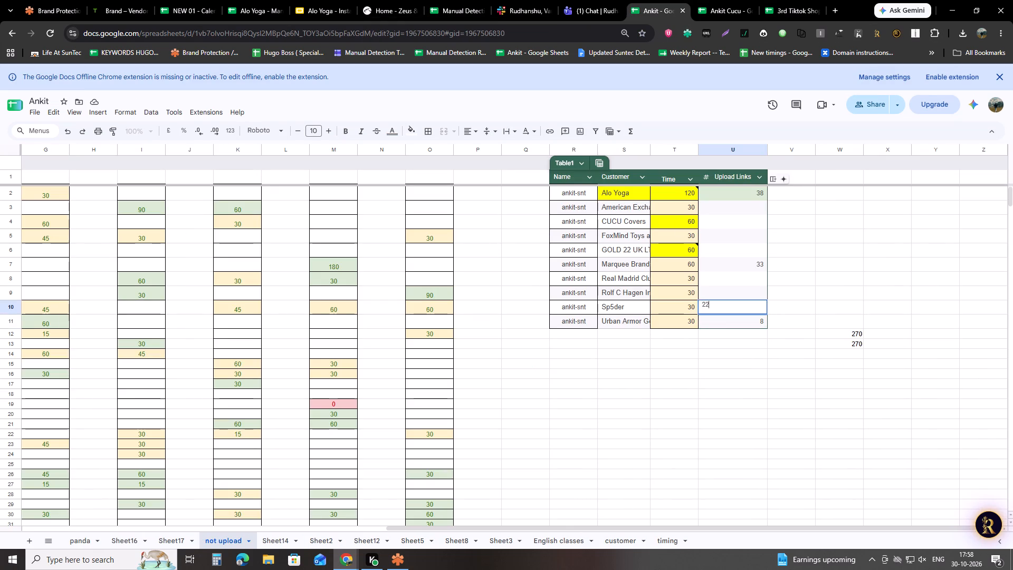
Count the incident IDs of the uploaded GOLD 22 UK LTD Haircare links in Manual Detection Records.
click(462, 0)
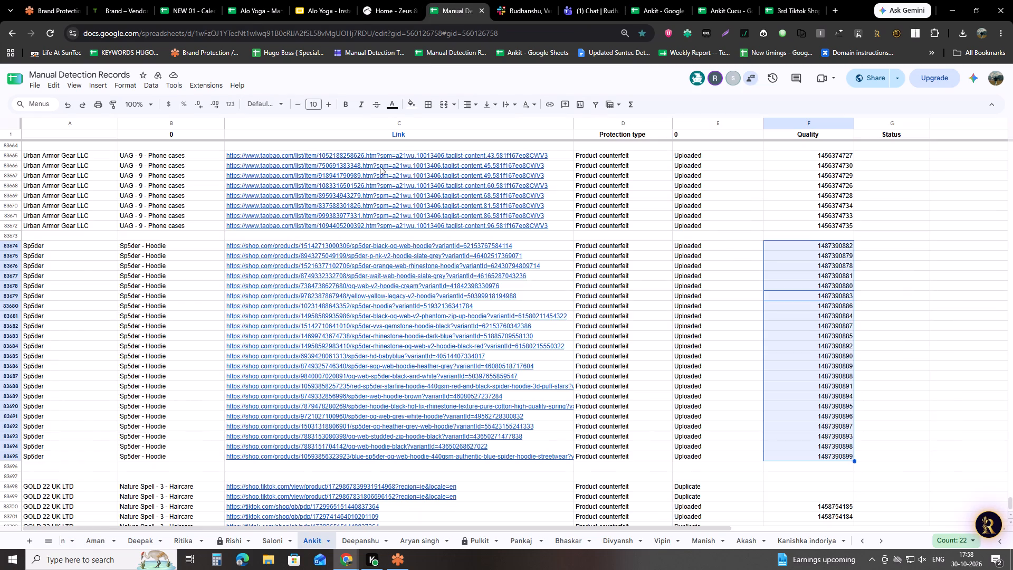
scroll(273, 325, down, 4)
click(800, 306)
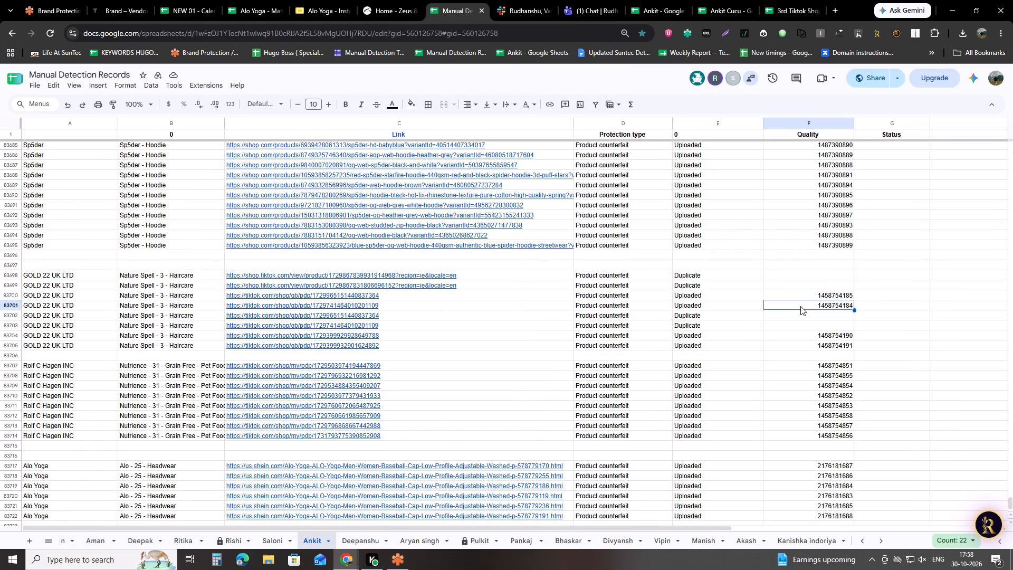
key(ctrl+space)
click(714, 0)
click(662, 0)
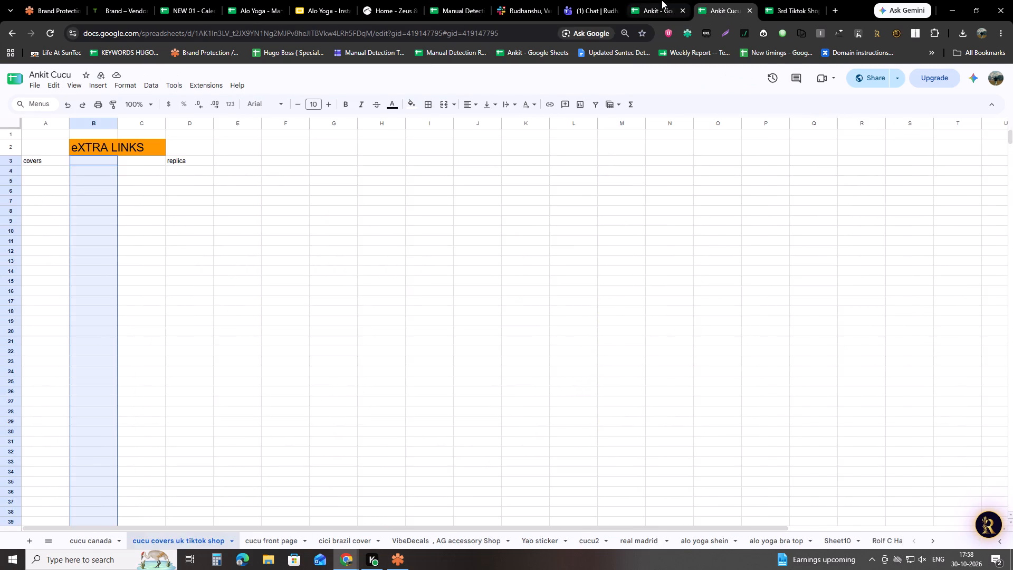
click(721, 0)
middle_click(721, 0)
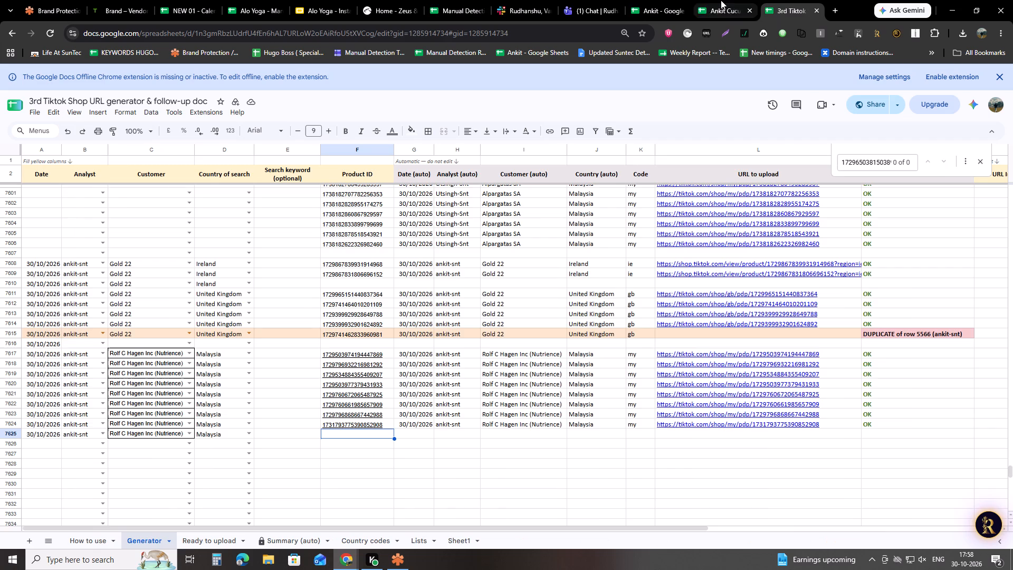
middle_click(721, 0)
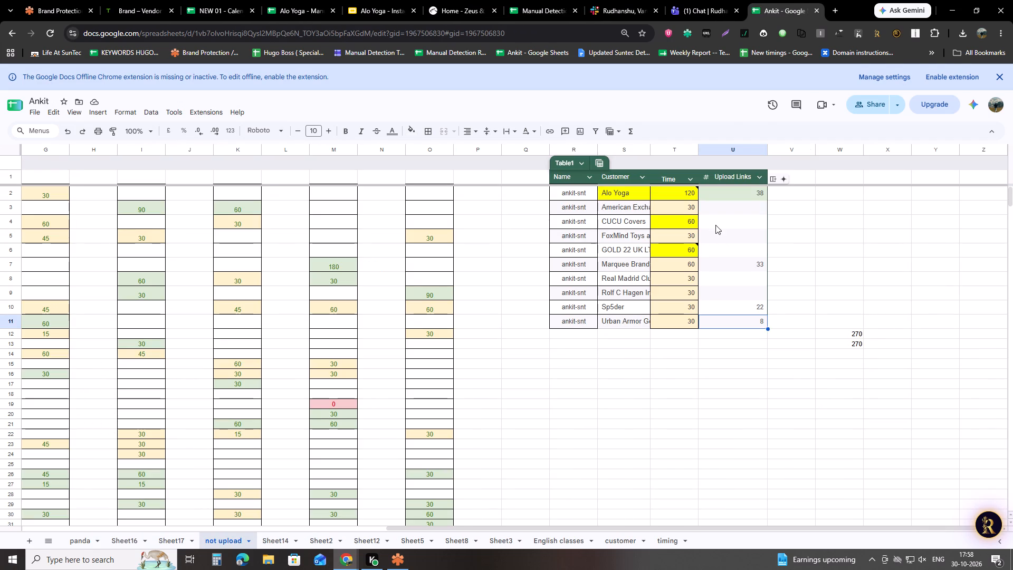
Set the Upload Links for GOLD 22 UK LTD to 4 in Table1 of the Ankit sheet.
click(724, 242)
click(730, 249)
key(4)
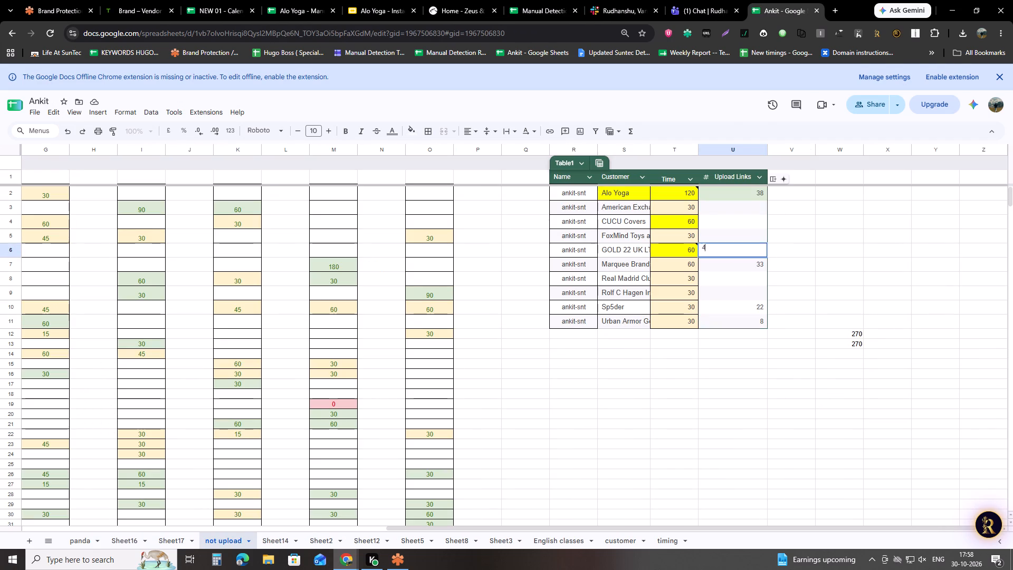
key(Return)
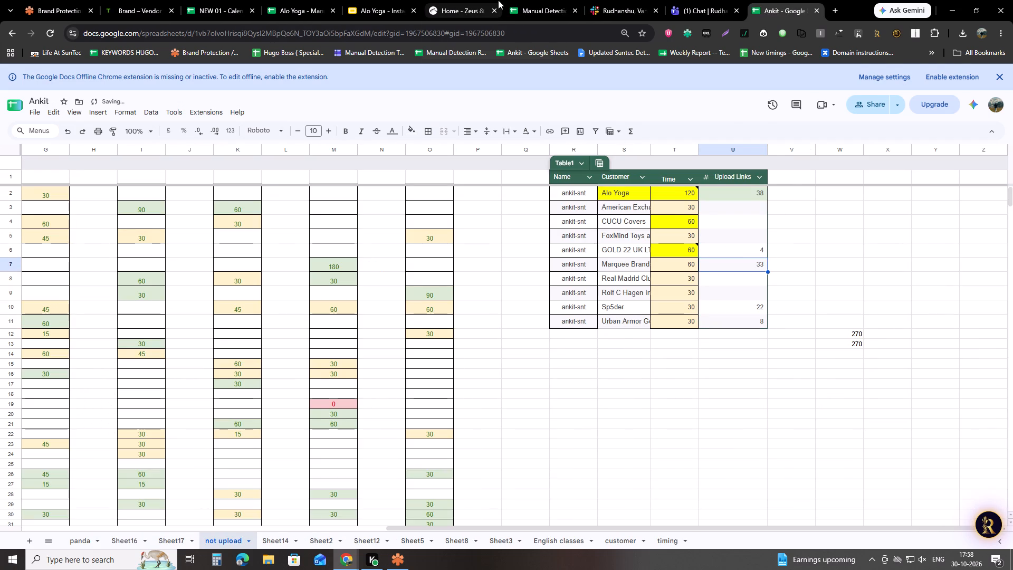
Review the CUCU Covers records in Manual Detection Records and enter 103 as CUCU Covers' Upload Links in the Ankit sheet's Table1.
click(571, 0)
scroll(337, 338, down, 5)
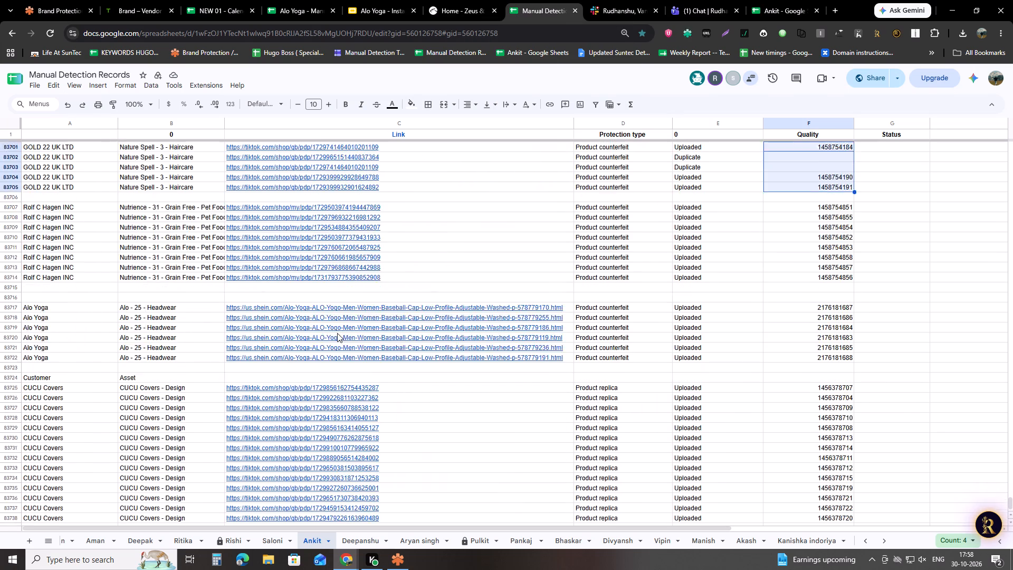
scroll(337, 333, down, 10)
scroll(325, 269, down, 8)
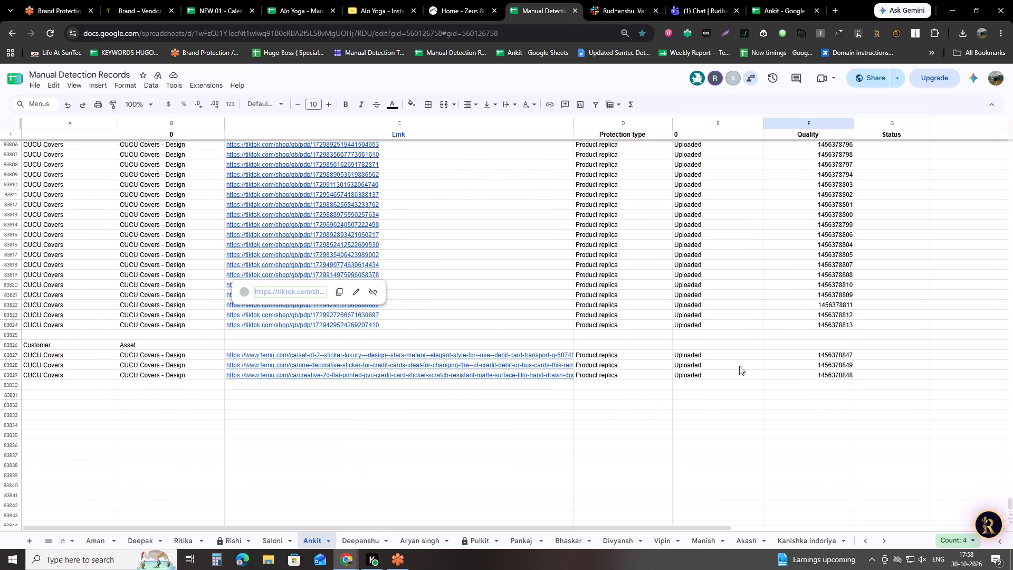
click(769, 0)
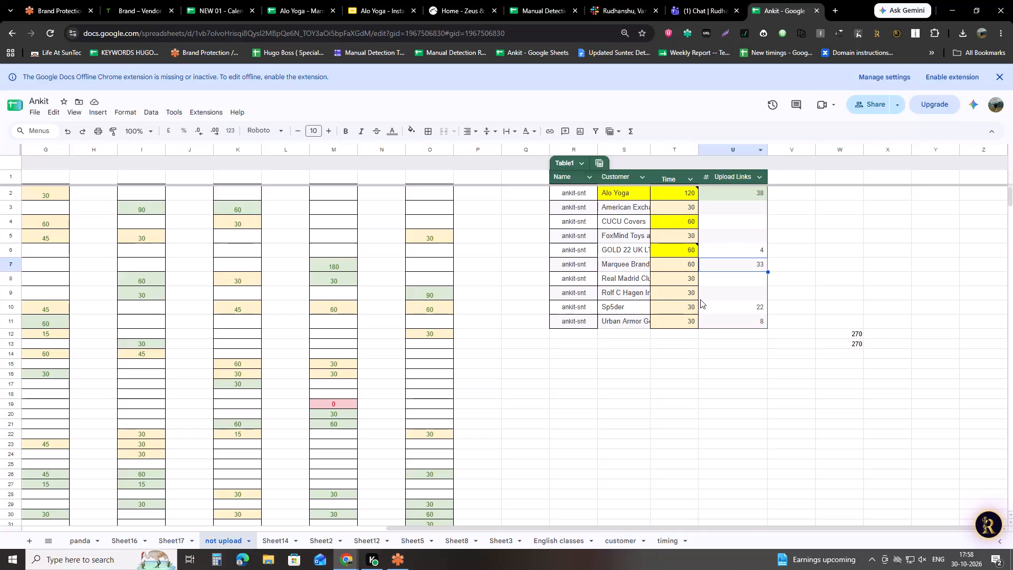
click(723, 224)
text(103)
key(Return)
Count the Rolf C Hagen INC incident IDs in Manual Detection Records and enter 8 as its Upload Links in Table1.
click(543, 0)
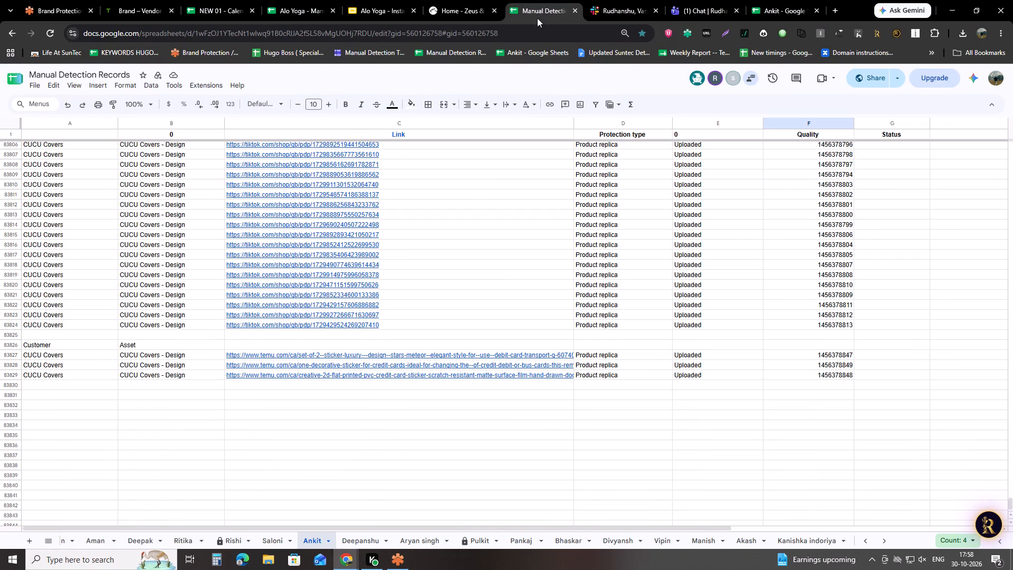
scroll(439, 237, up, 20)
scroll(439, 237, up, 4)
scroll(282, 344, down, 4)
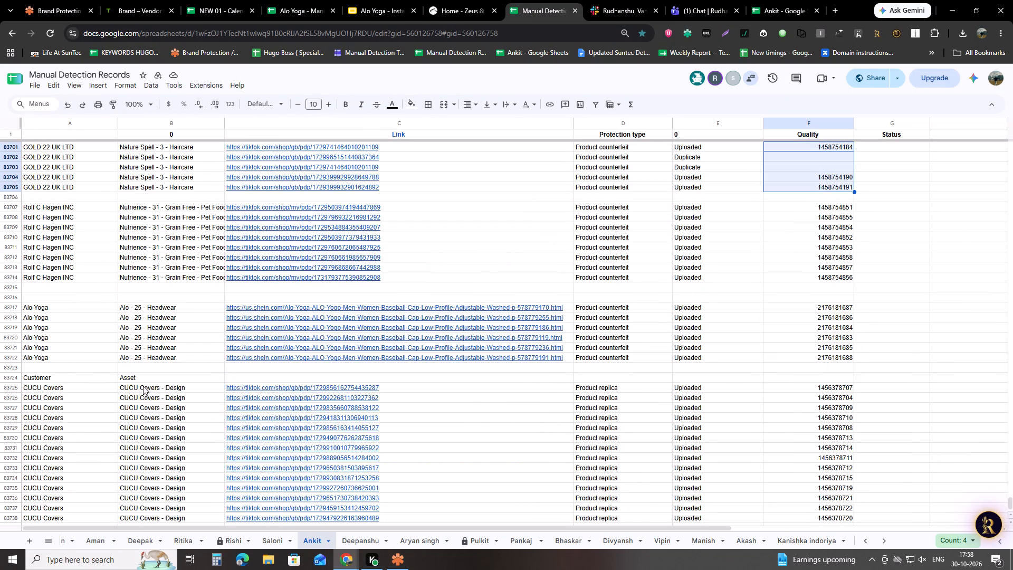
scroll(182, 320, up, 2)
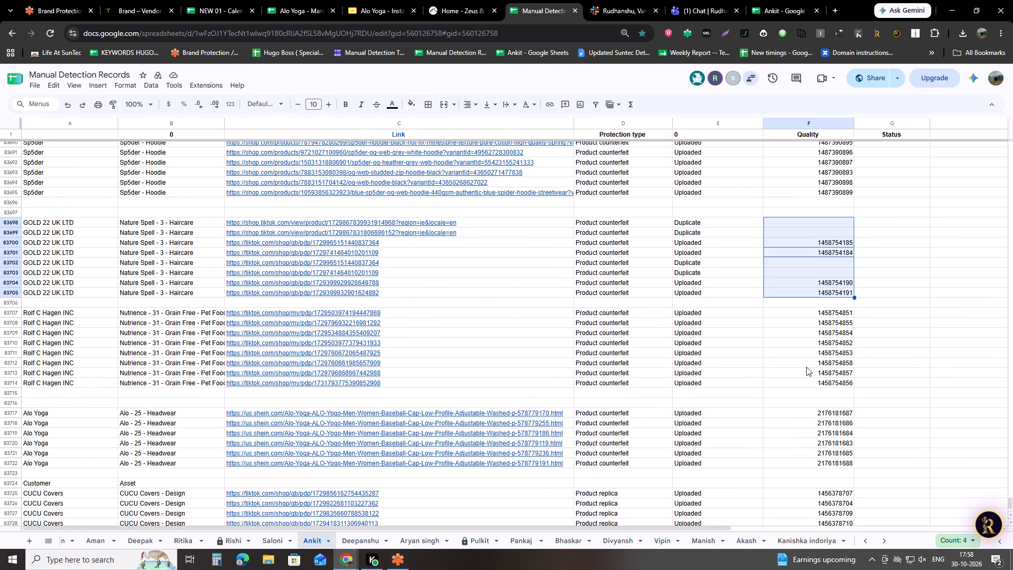
click(828, 360)
key(ctrl+space)
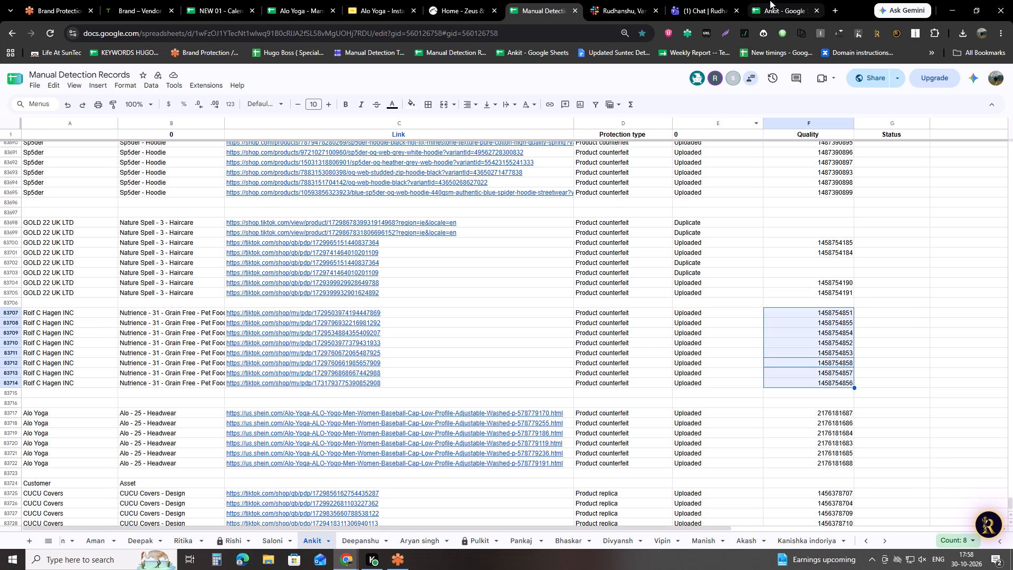
click(771, 0)
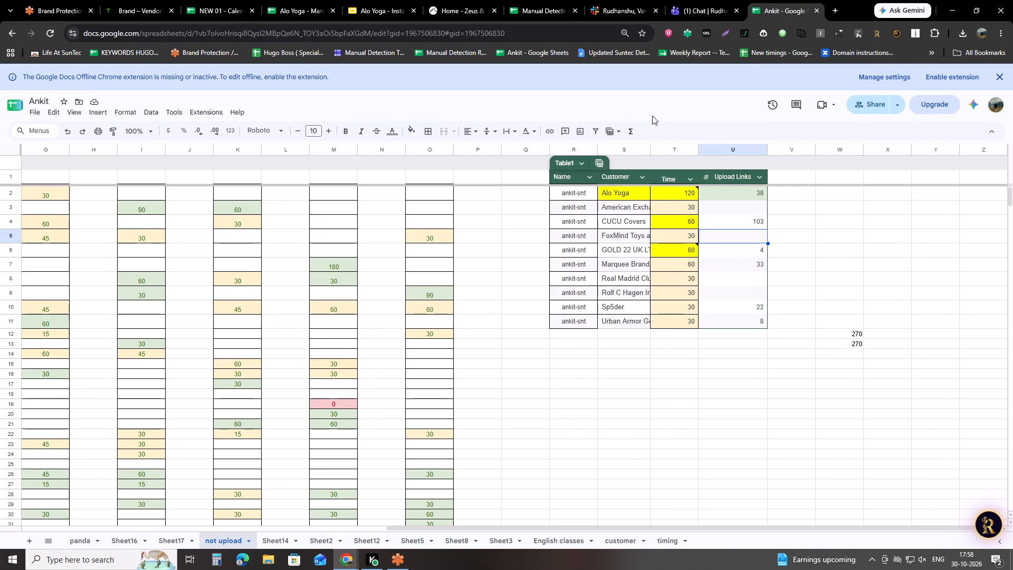
click(526, 0)
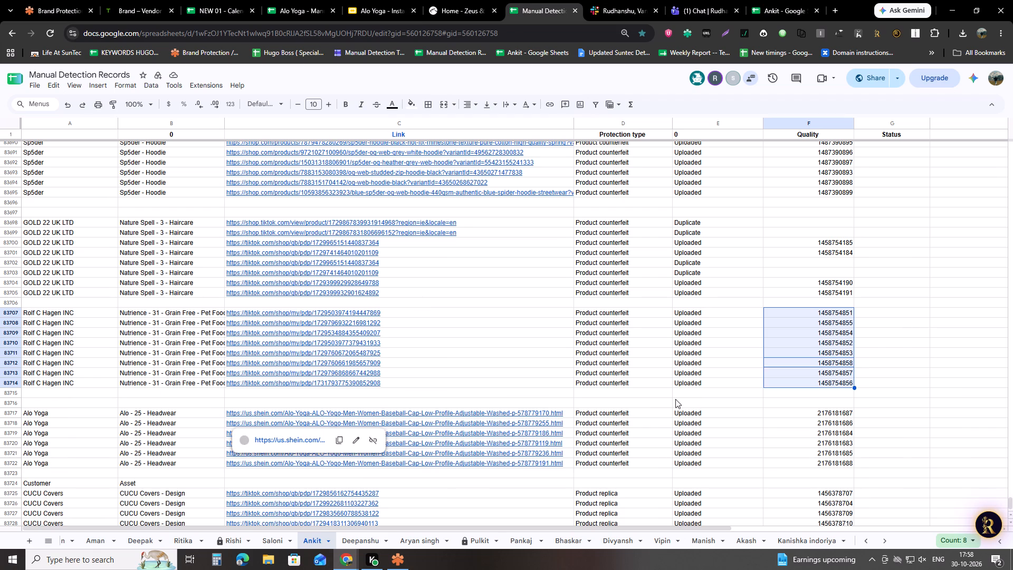
click(791, 0)
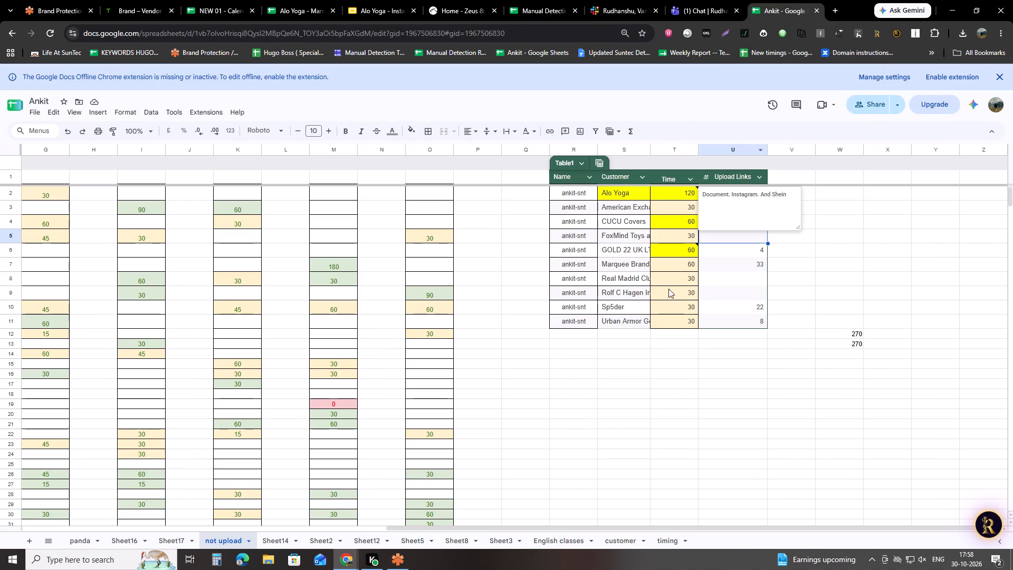
click(739, 291)
key(8)
key(Return)
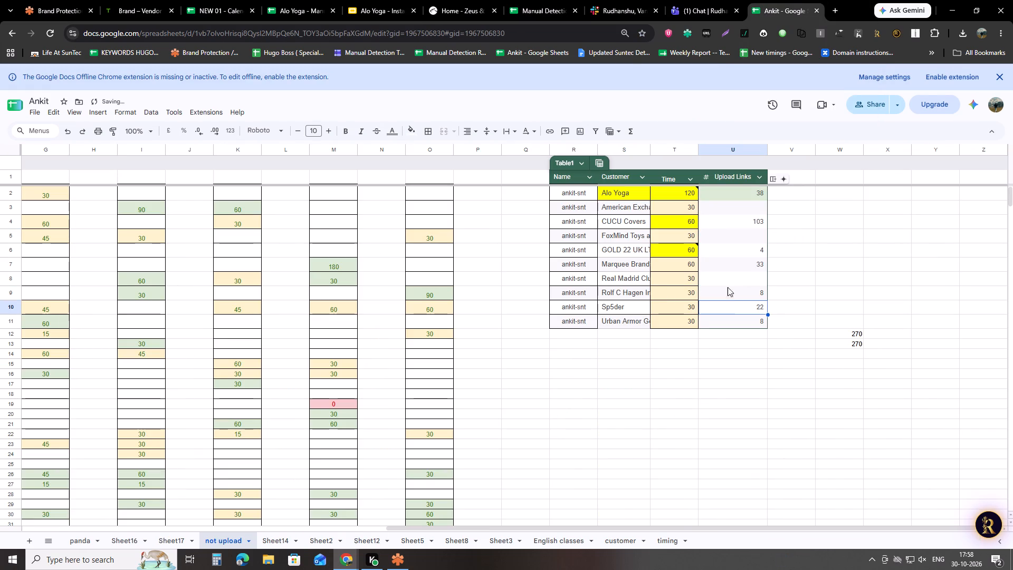
Recount the Sp5der, Urban Armor Gear LLC and Marquee Brands LLC incident IDs in Manual Detection Records against Table1's Upload Links.
click(533, 0)
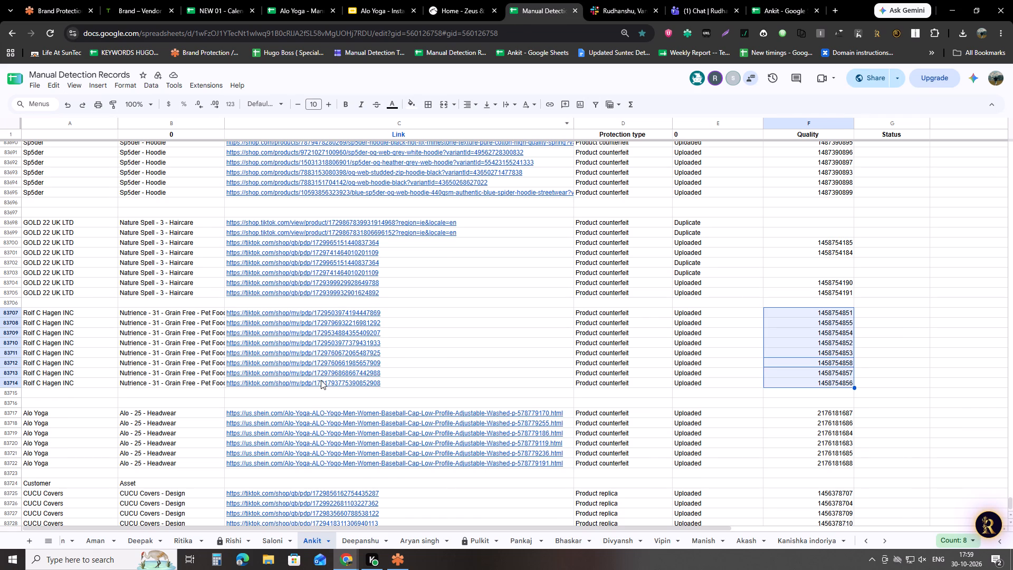
scroll(417, 384, up, 2)
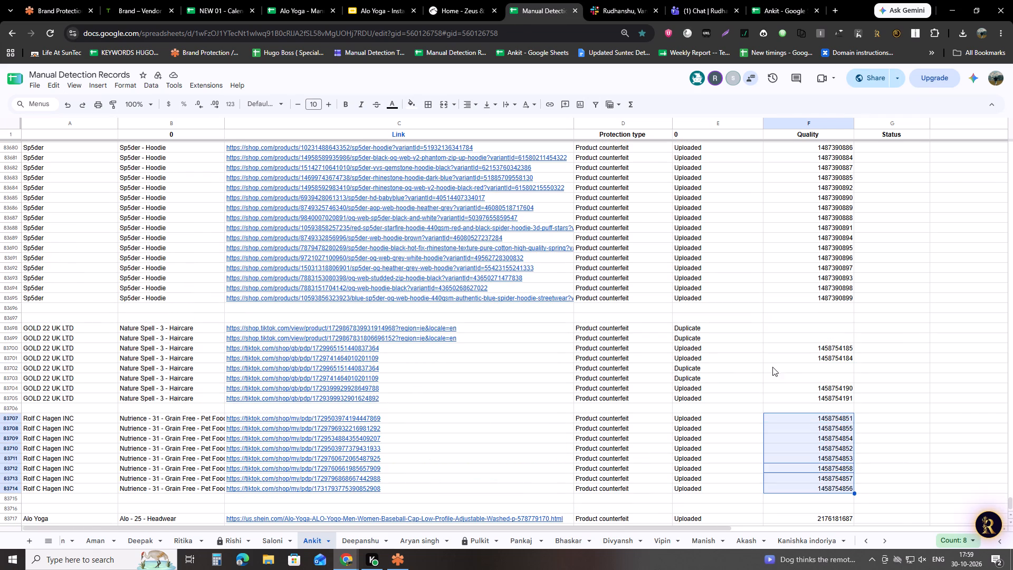
scroll(627, 346, up, 3)
click(820, 348)
key(ctrl+space)
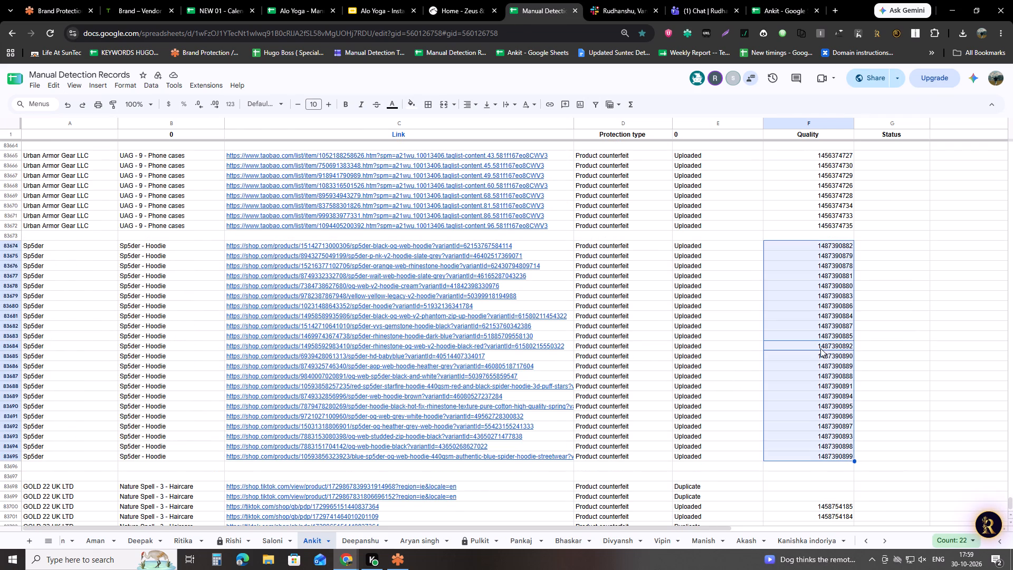
scroll(741, 365, up, 4)
click(825, 392)
key(ctrl+space)
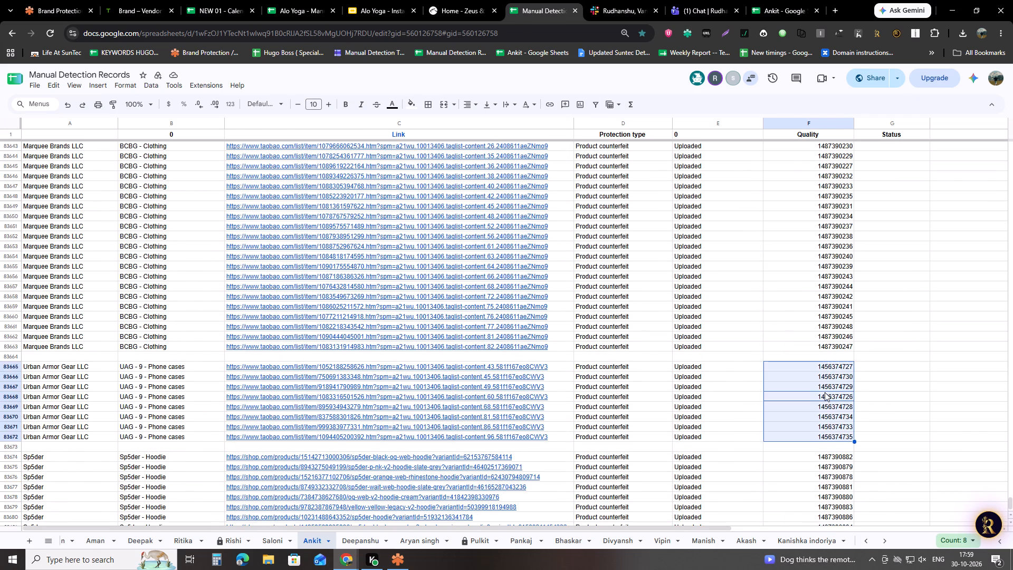
click(784, 0)
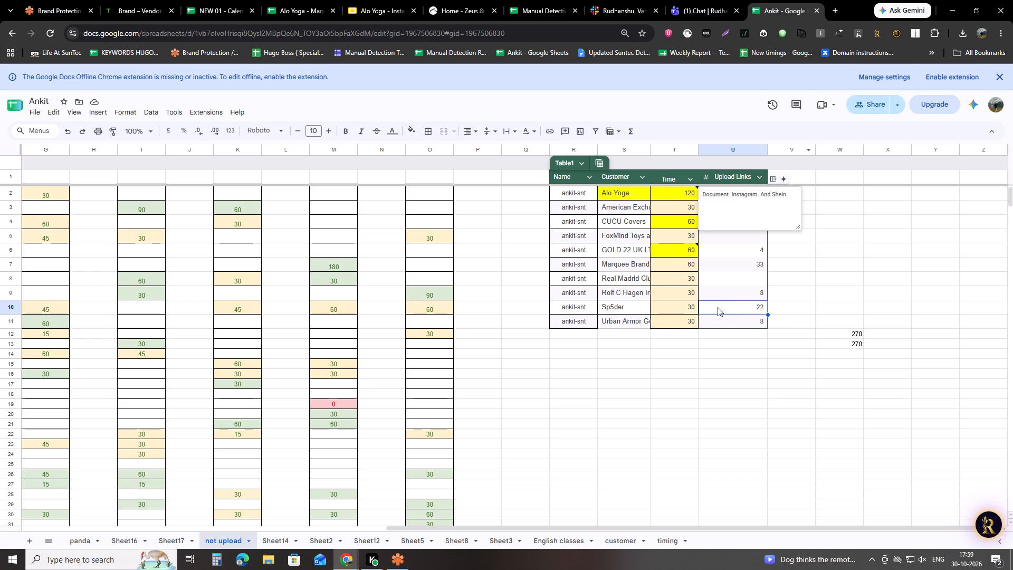
click(567, 0)
scroll(374, 408, up, 4)
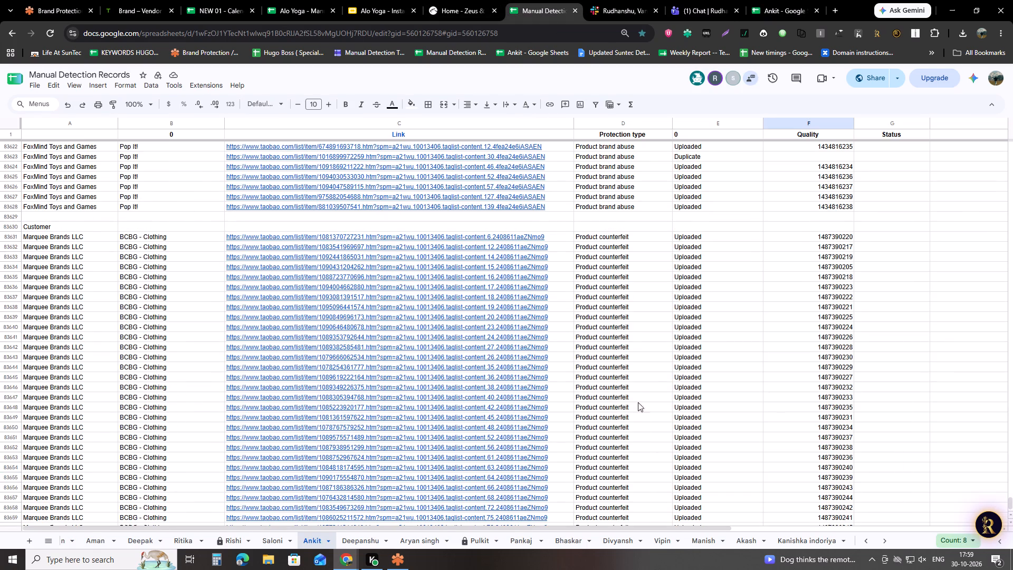
click(776, 391)
key(ctrl+space)
click(801, 0)
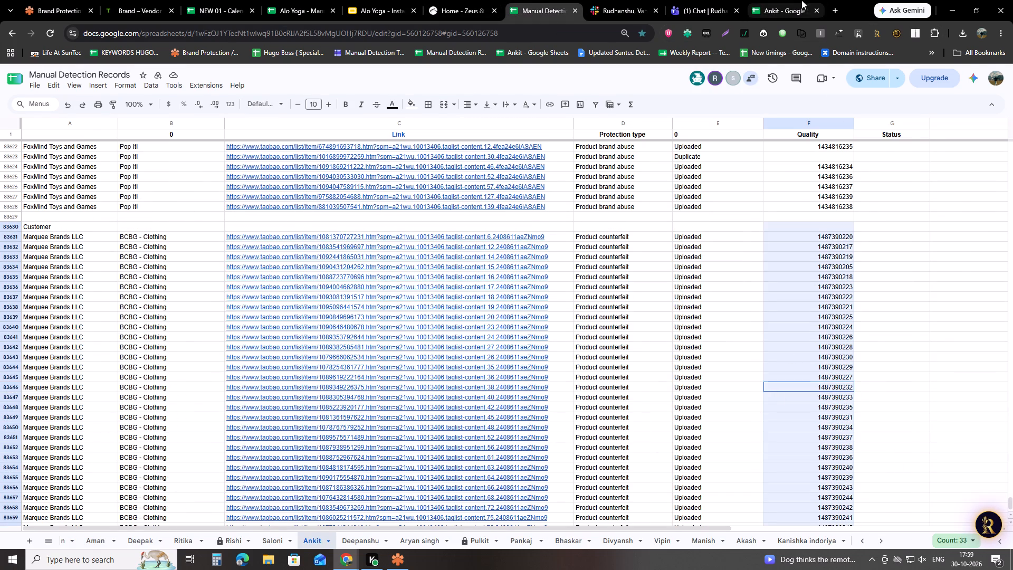
Count the FoxMind Toys and Games incident IDs in Manual Detection Records and enter 7 as its Upload Links in Table1.
click(533, 0)
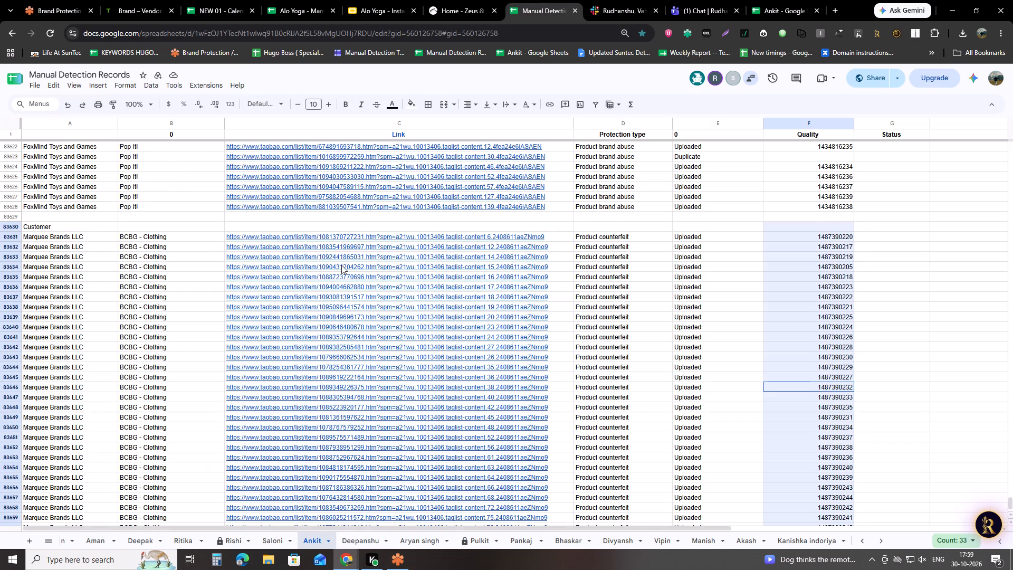
scroll(339, 300, up, 3)
scroll(339, 300, down, 4)
scroll(339, 300, up, 4)
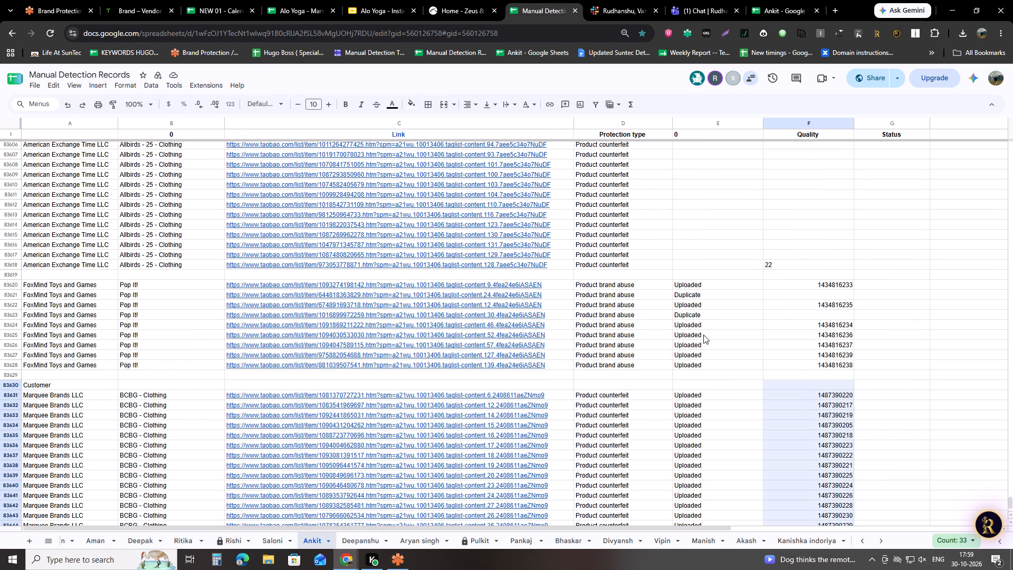
click(805, 335)
key(ctrl+space)
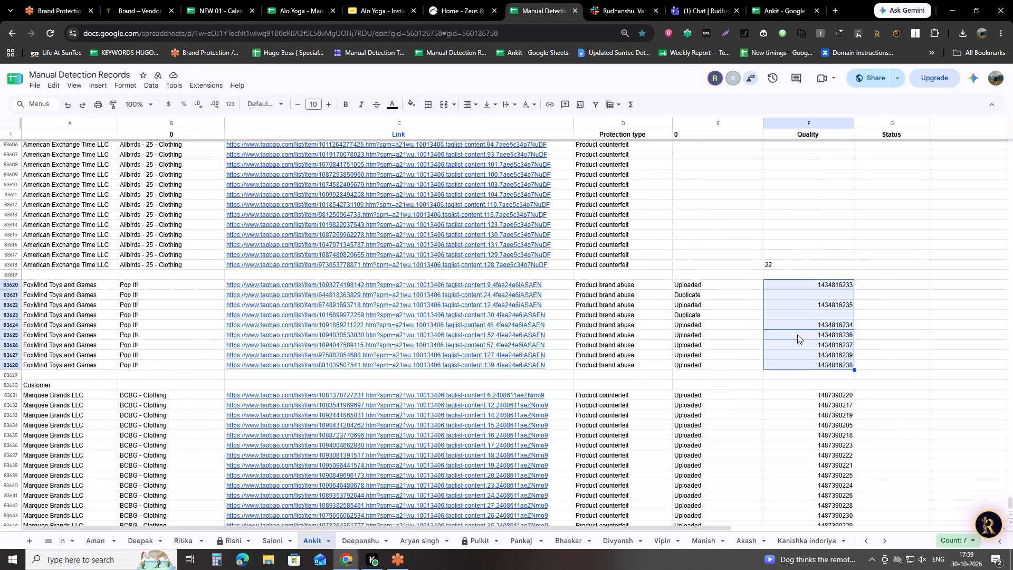
click(782, 0)
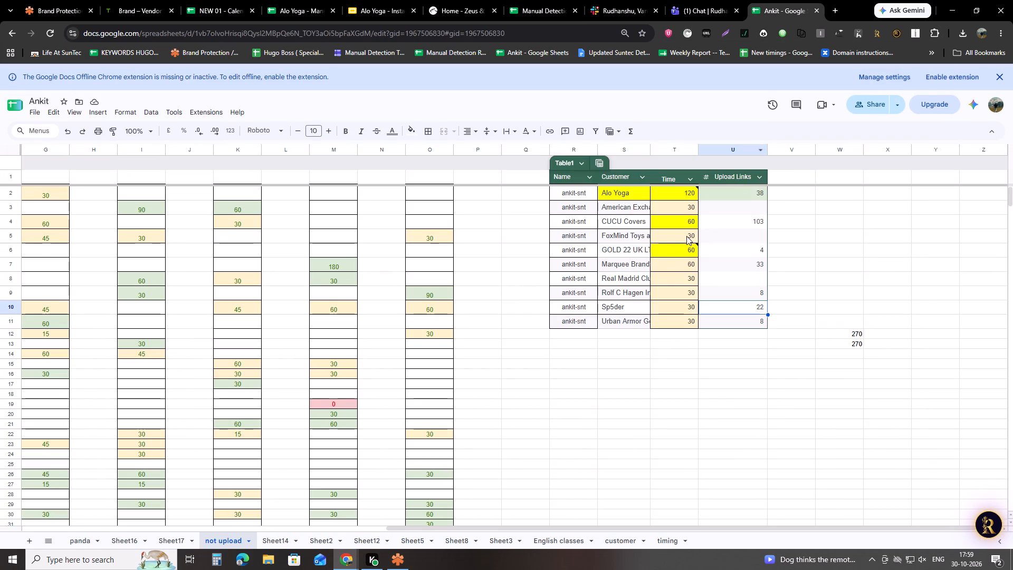
click(717, 231)
key(7)
key(Return)
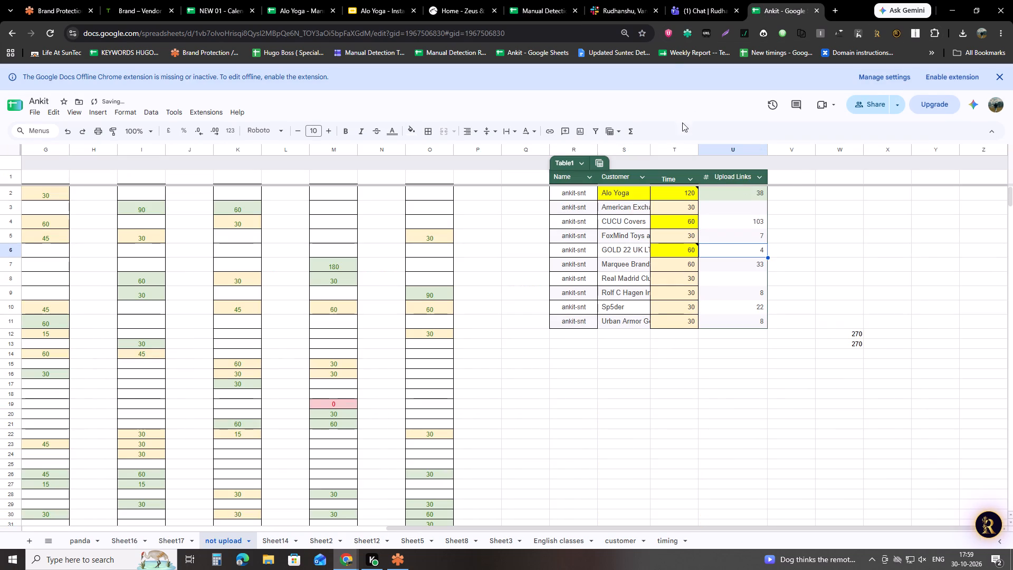
Count the Real Madrid Club de Futbol shoesbullet links that have no incident IDs in Manual Detection Records.
click(528, 0)
scroll(432, 420, up, 2)
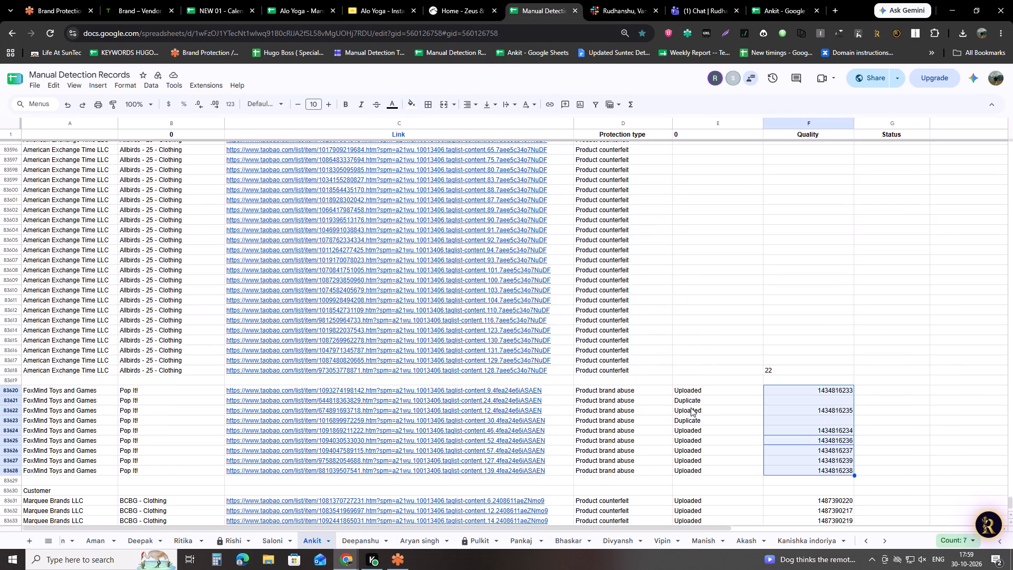
scroll(633, 388, up, 3)
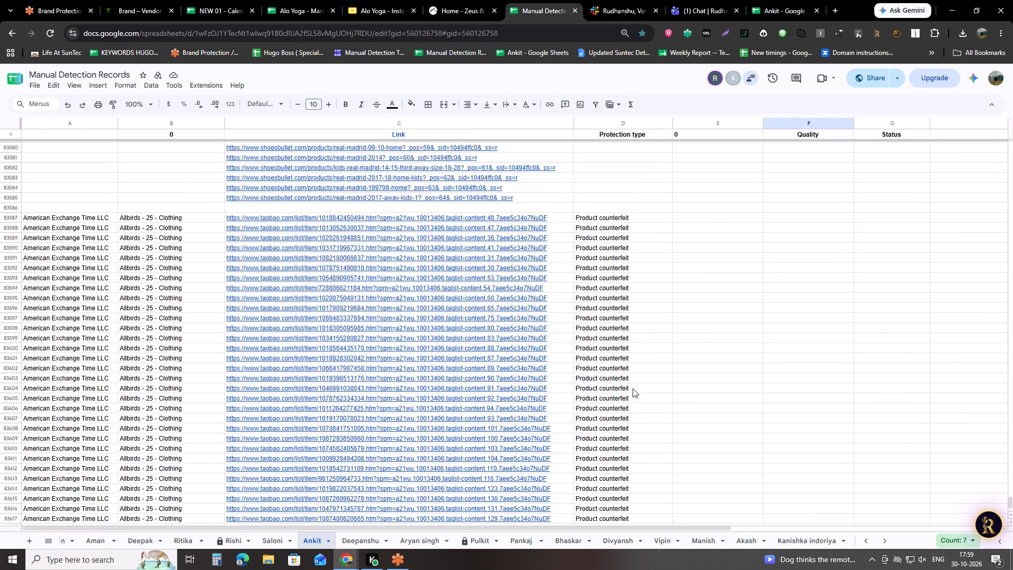
scroll(633, 388, up, 20)
scroll(633, 388, up, 19)
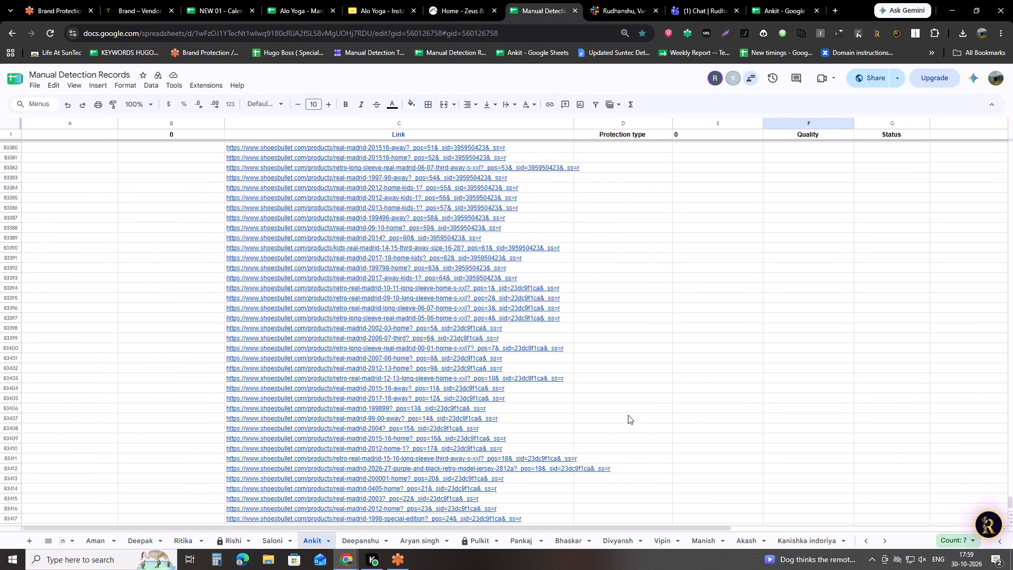
scroll(628, 415, up, 20)
scroll(628, 415, up, 9)
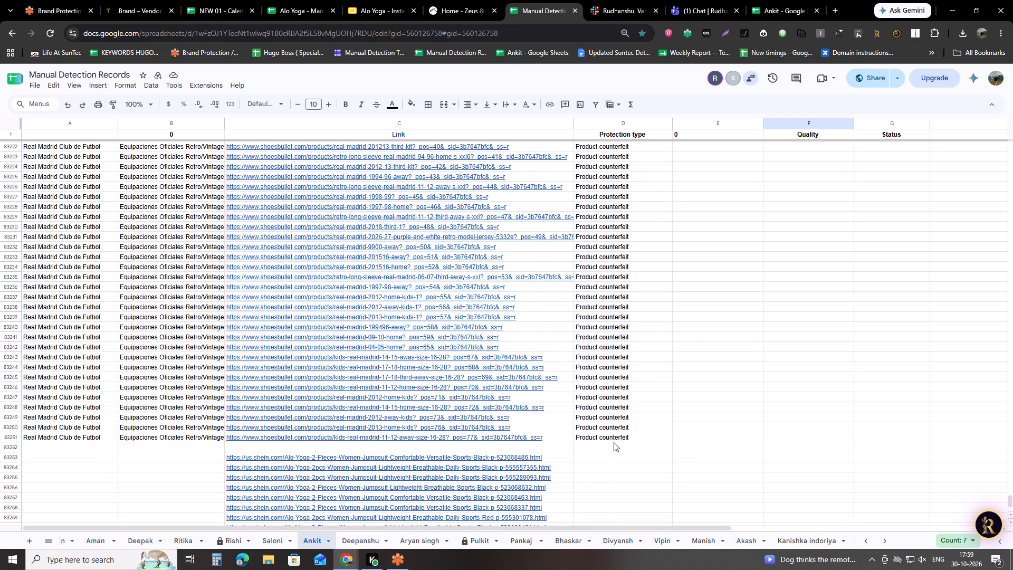
drag(502, 439, 502, 410)
scroll(501, 410, up, 4)
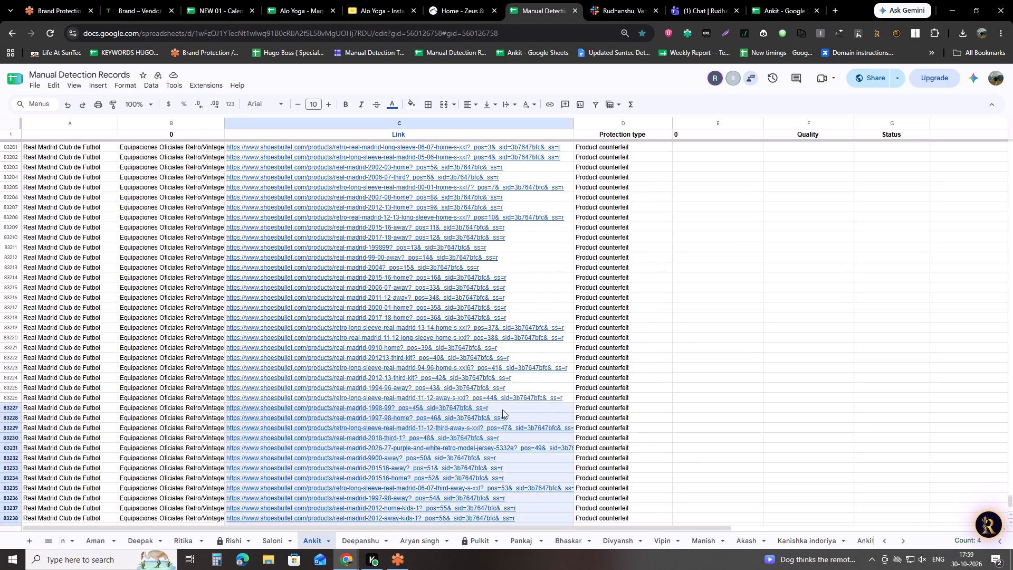
scroll(502, 410, up, 5)
drag(502, 410, 508, 394)
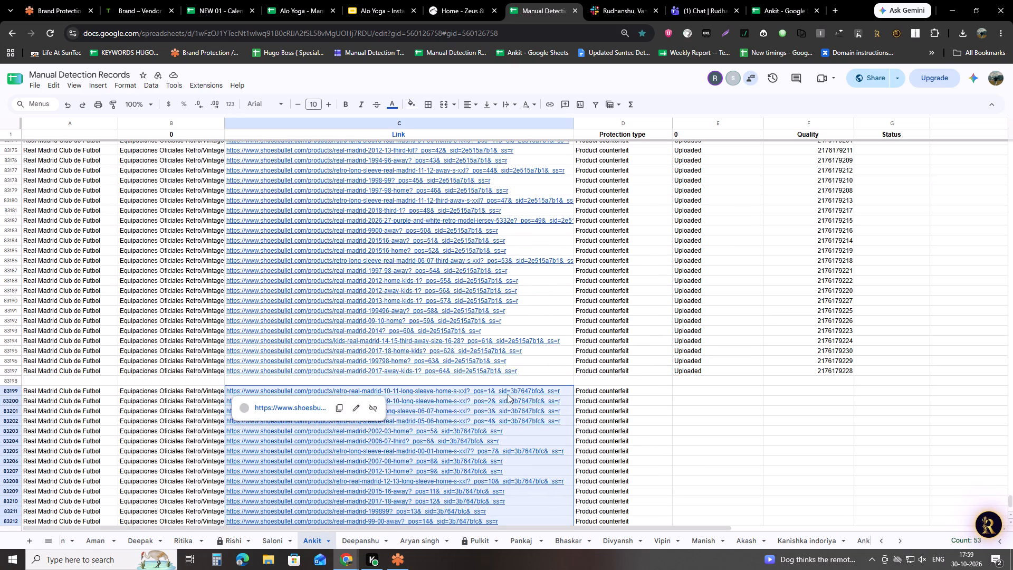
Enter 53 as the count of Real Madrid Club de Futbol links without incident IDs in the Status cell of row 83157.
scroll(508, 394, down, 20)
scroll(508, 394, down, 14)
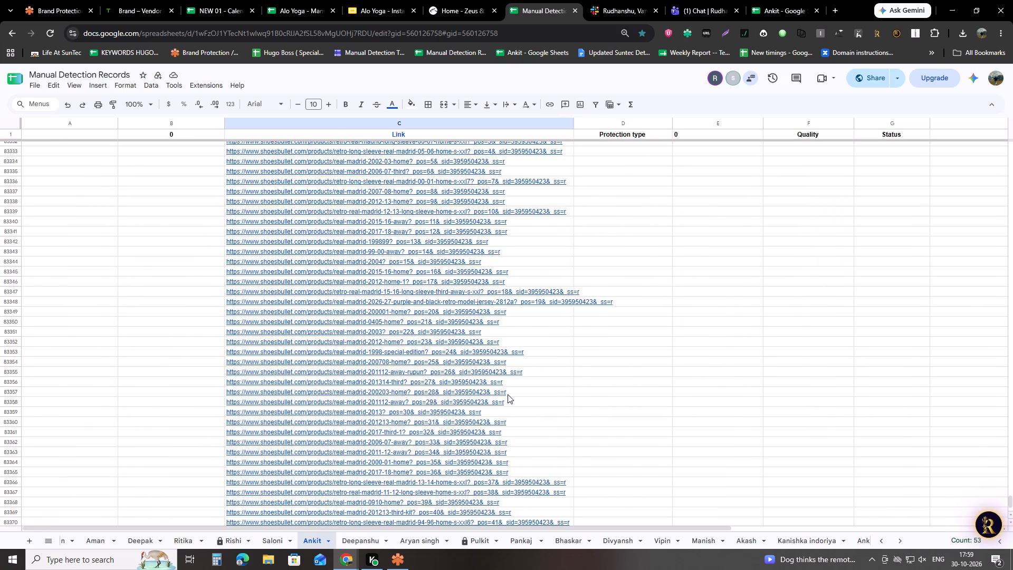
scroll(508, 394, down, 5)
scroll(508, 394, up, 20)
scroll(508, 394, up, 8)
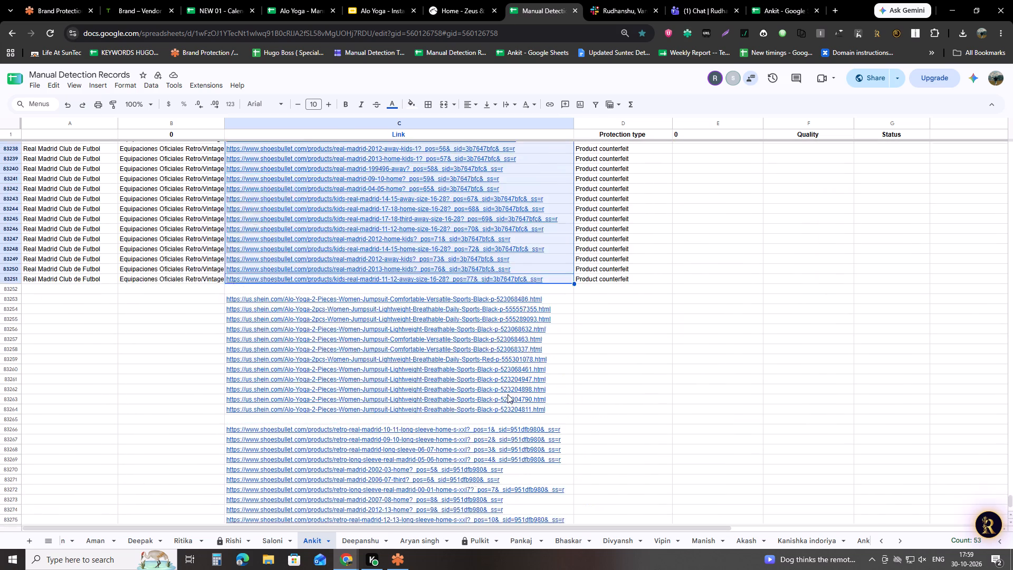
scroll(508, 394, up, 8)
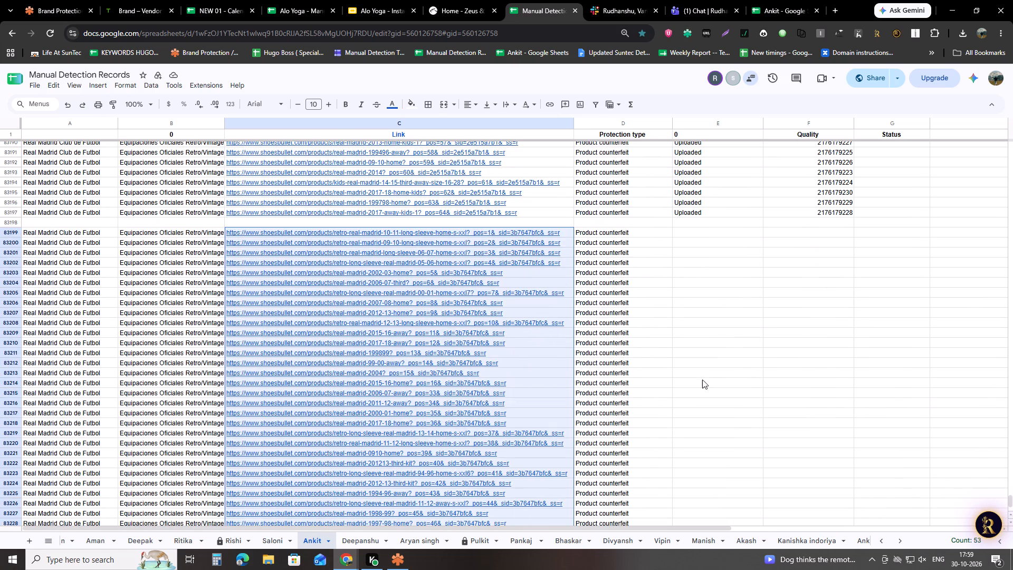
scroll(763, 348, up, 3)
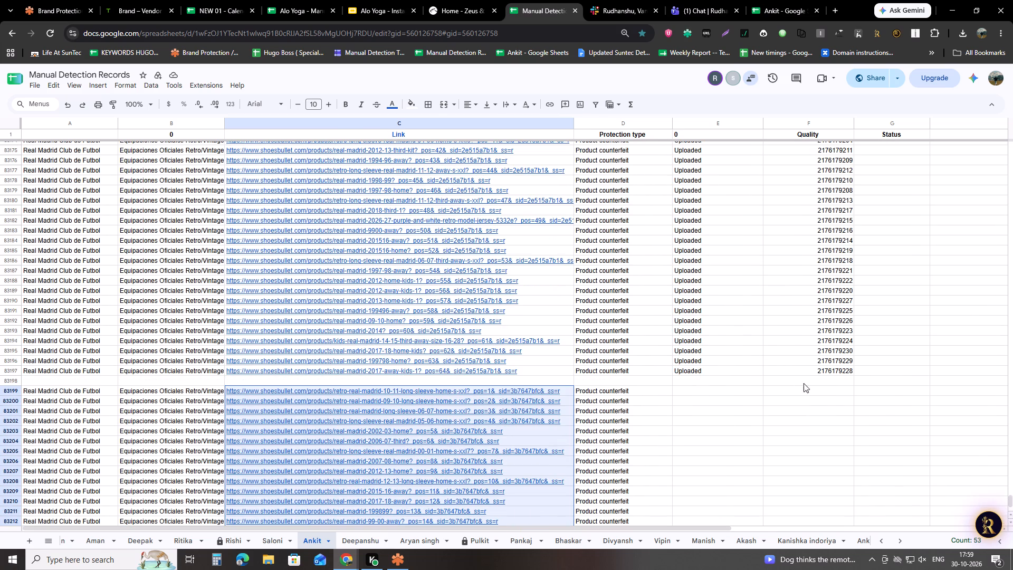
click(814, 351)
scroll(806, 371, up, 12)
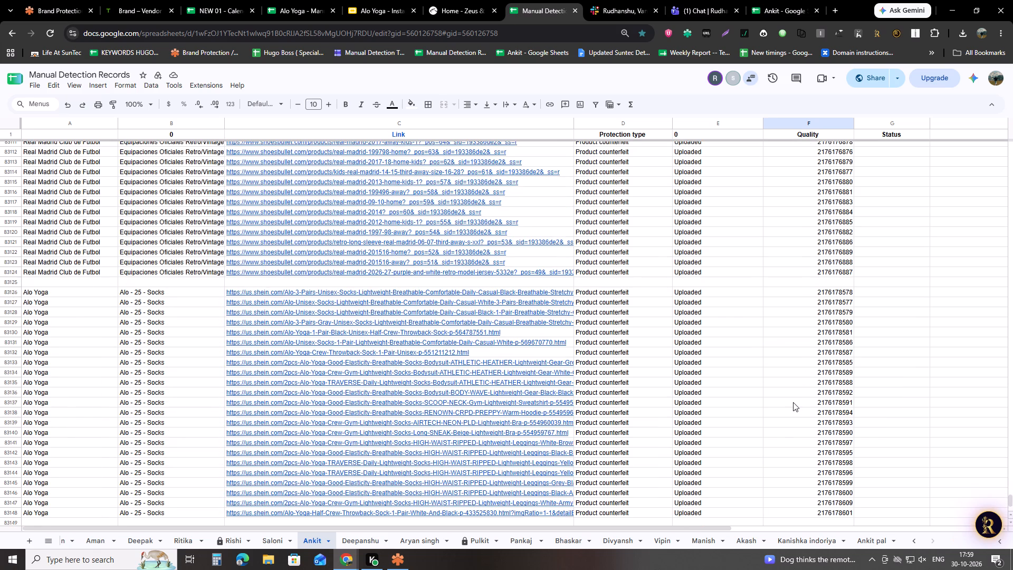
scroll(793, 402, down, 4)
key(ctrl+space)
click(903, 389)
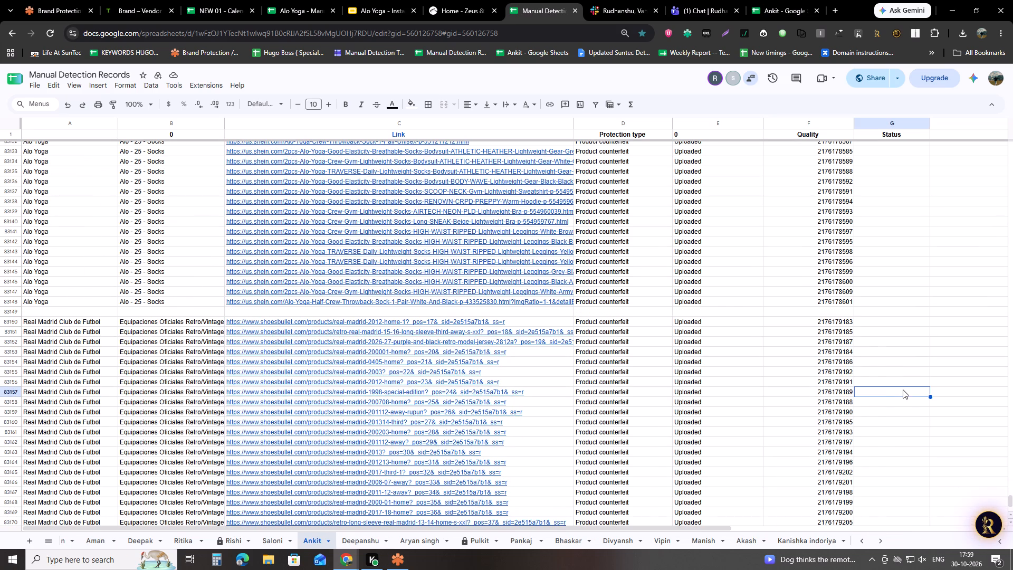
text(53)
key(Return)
Count the incident IDs in the first Real Madrid block under 30/10/2026 and recount the links without IDs starting at row 83199.
scroll(889, 387, up, 5)
scroll(838, 416, up, 2)
click(832, 363)
key(ctrl+space)
scroll(844, 381, up, 12)
scroll(813, 400, down, 2)
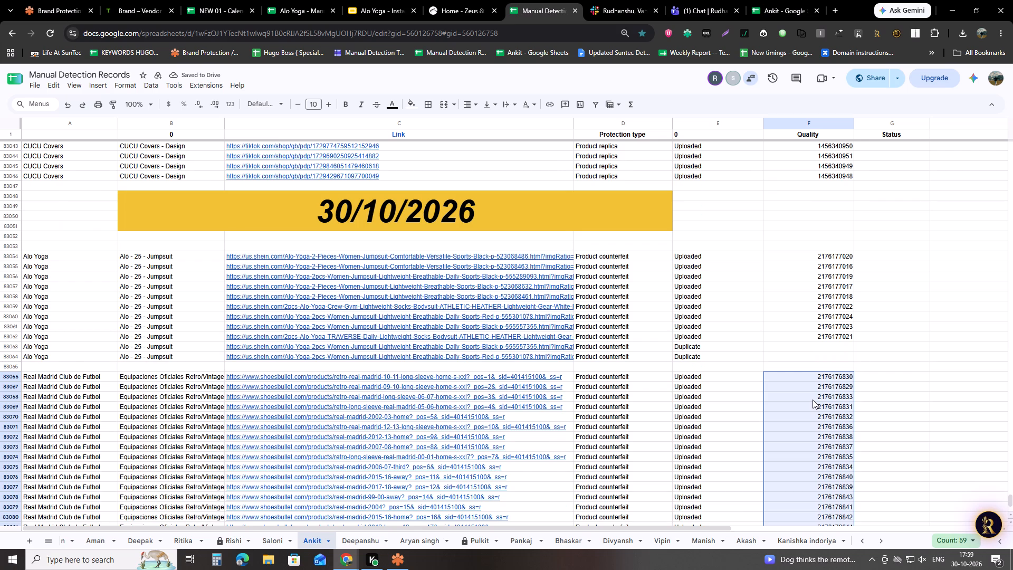
scroll(813, 400, down, 13)
scroll(858, 381, down, 5)
scroll(810, 378, down, 6)
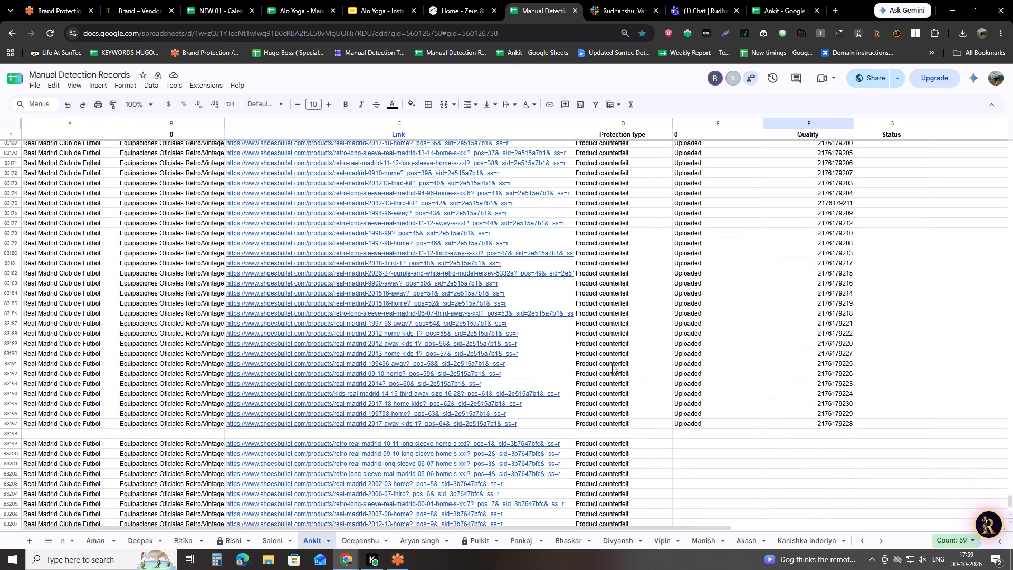
scroll(611, 375, down, 5)
click(353, 366)
key(ctrl+space)
Count the Real Madrid incident IDs in the block starting at row 83150 and enter 53 and 48 in Status rows 83205 and 83206.
scroll(643, 367, up, 2)
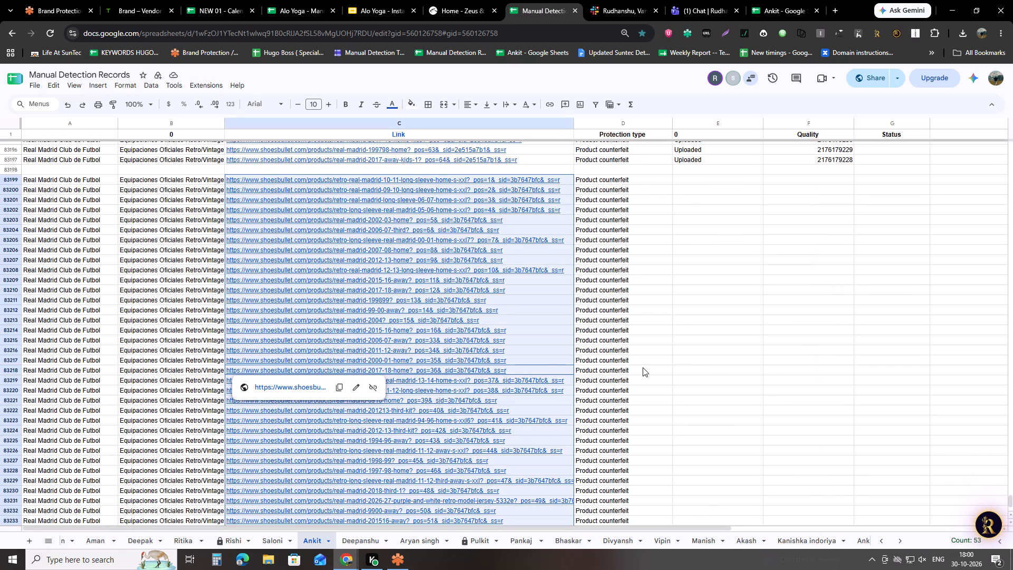
scroll(643, 367, up, 2)
scroll(743, 362, up, 3)
click(817, 346)
key(ctrl+space)
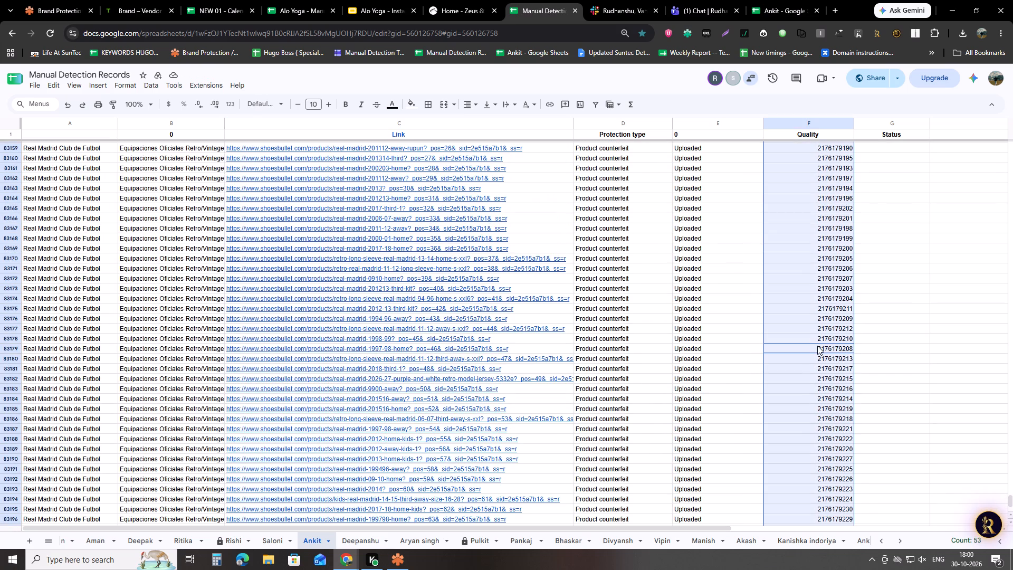
scroll(806, 370, up, 5)
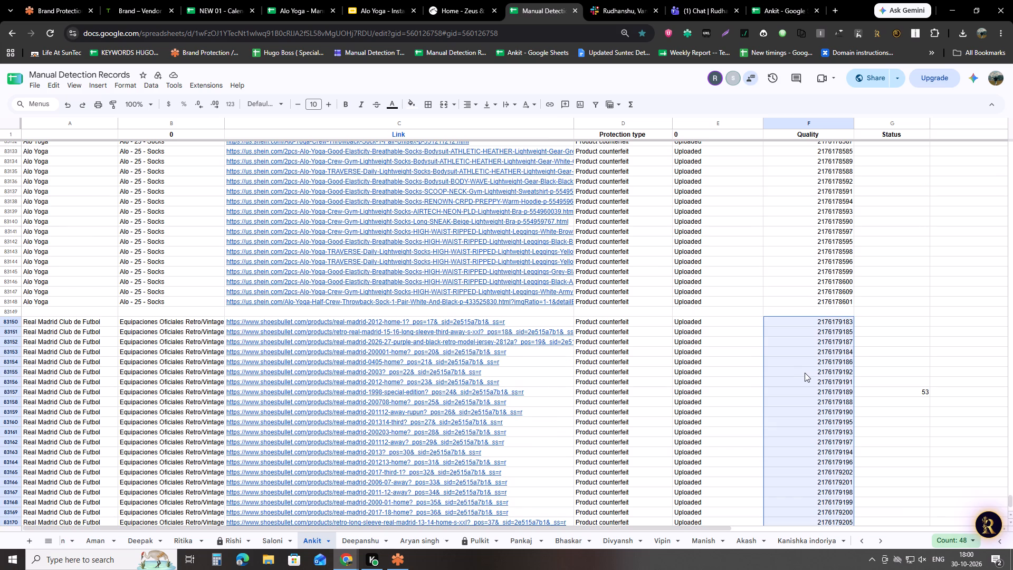
scroll(805, 373, down, 15)
scroll(805, 373, up, 5)
click(857, 343)
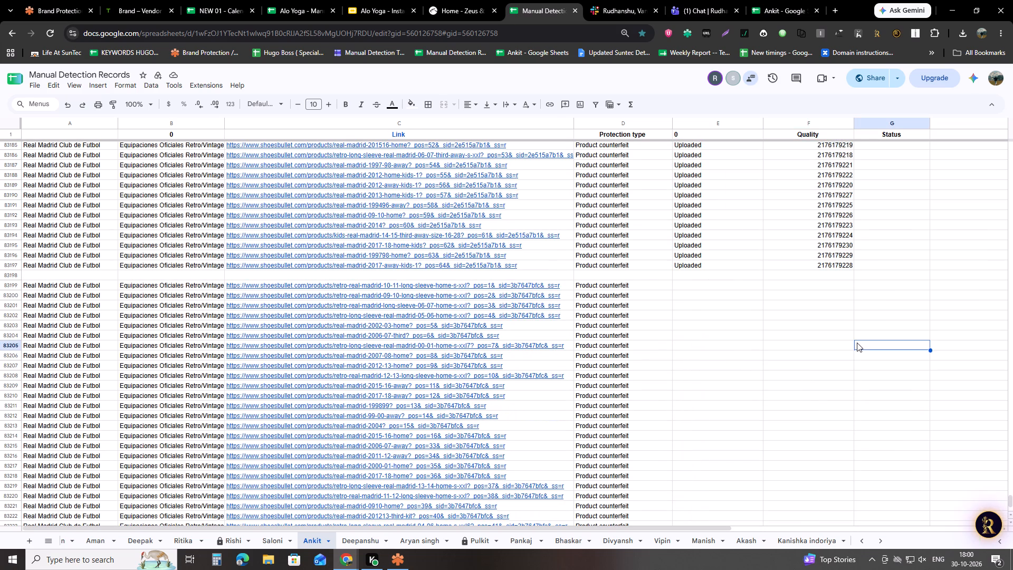
text(53)
key(Return)
text(48)
key(Return)
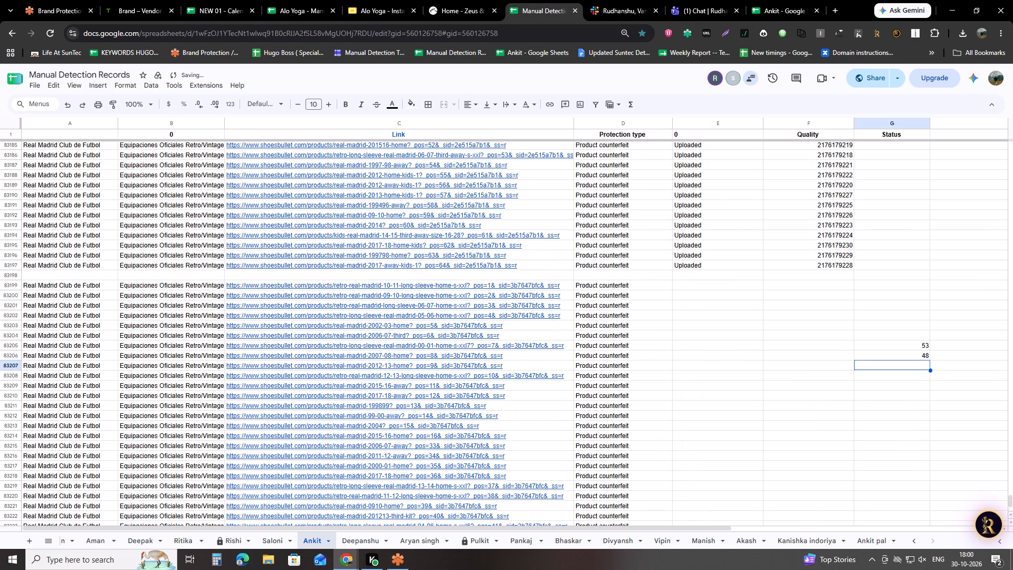
Recount all three Real Madrid blocks in Manual Detection Records: the links without IDs and the two sets of incident IDs.
click(593, 371)
key(ctrl+space)
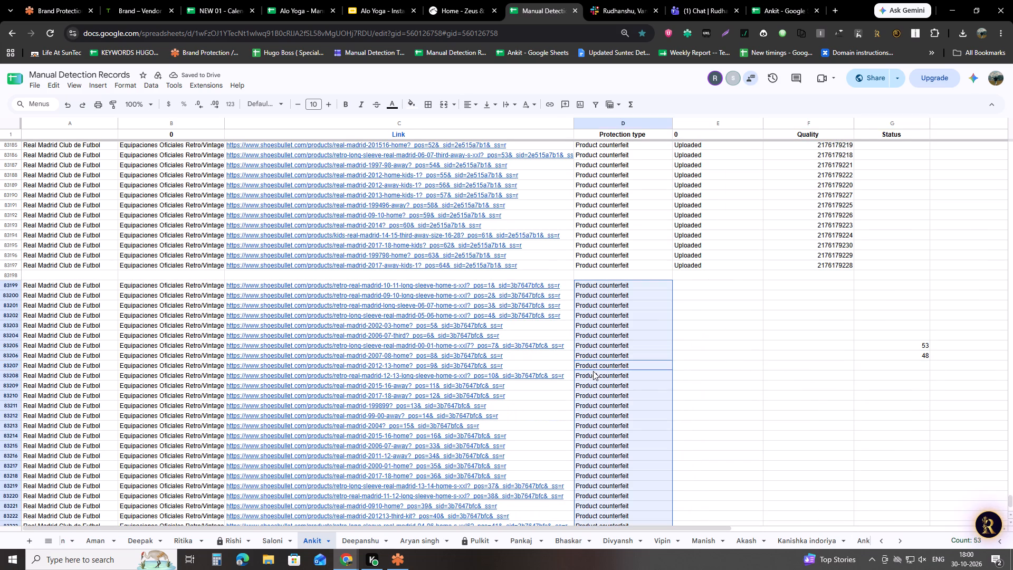
scroll(593, 371, down, 8)
scroll(587, 381, up, 14)
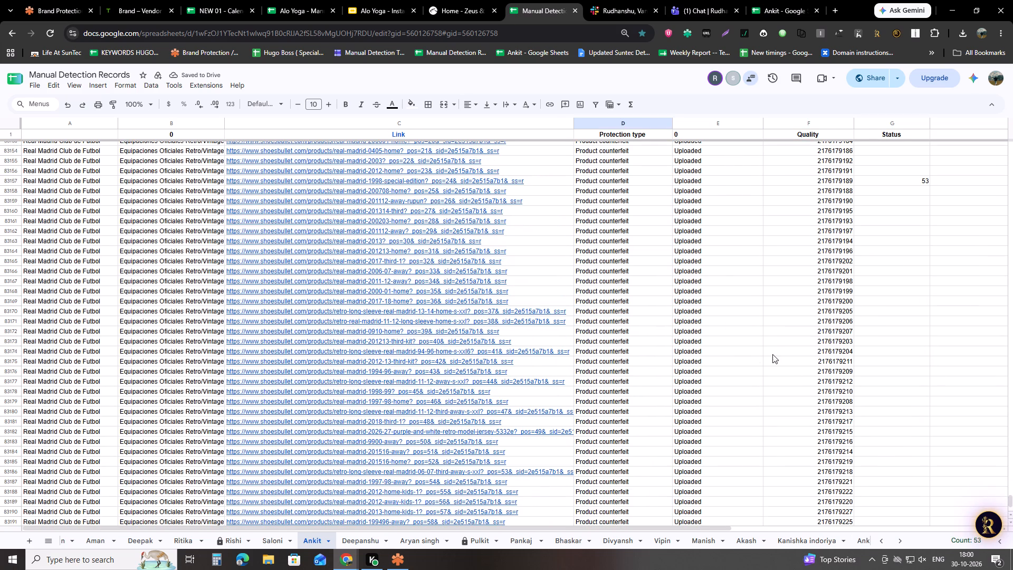
click(823, 336)
key(ctrl+space)
scroll(792, 362, up, 11)
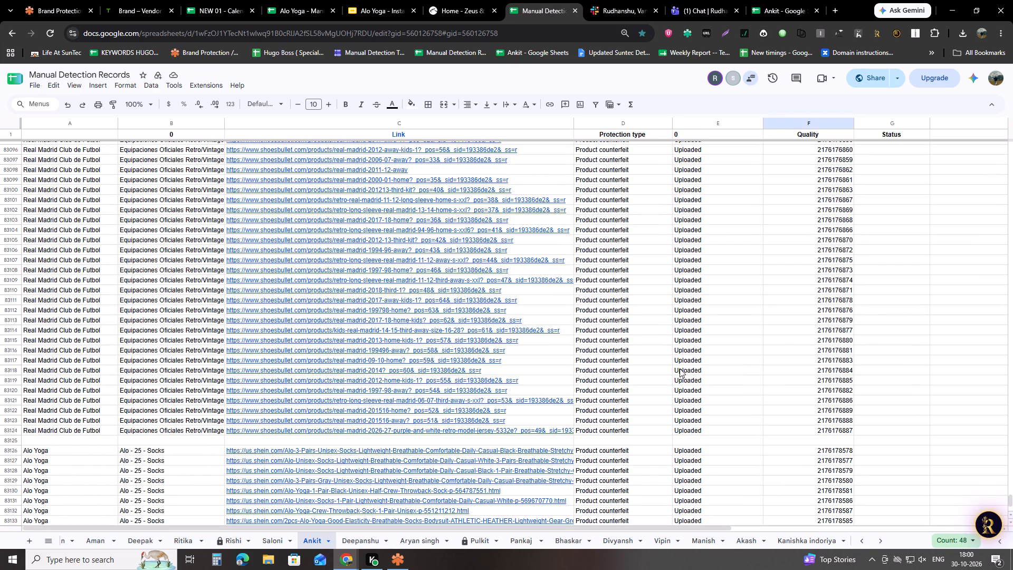
click(814, 293)
key(ctrl+space)
scroll(823, 347, up, 7)
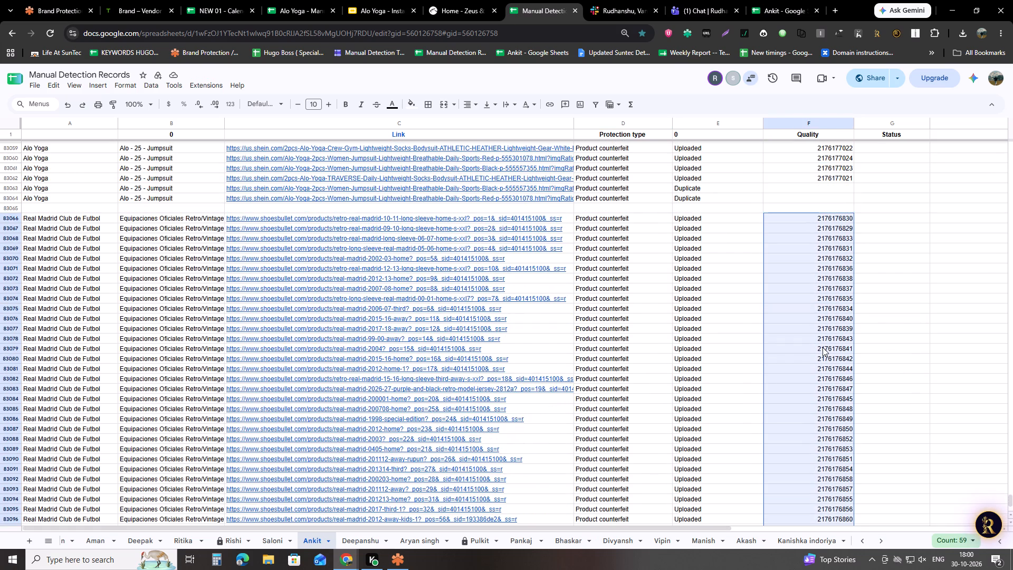
scroll(823, 346, up, 6)
scroll(821, 354, down, 20)
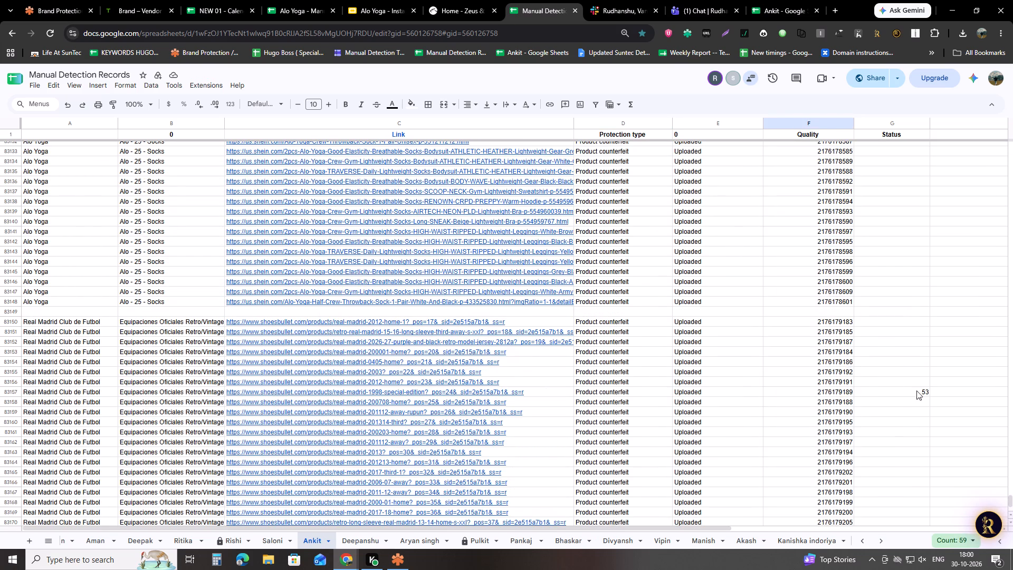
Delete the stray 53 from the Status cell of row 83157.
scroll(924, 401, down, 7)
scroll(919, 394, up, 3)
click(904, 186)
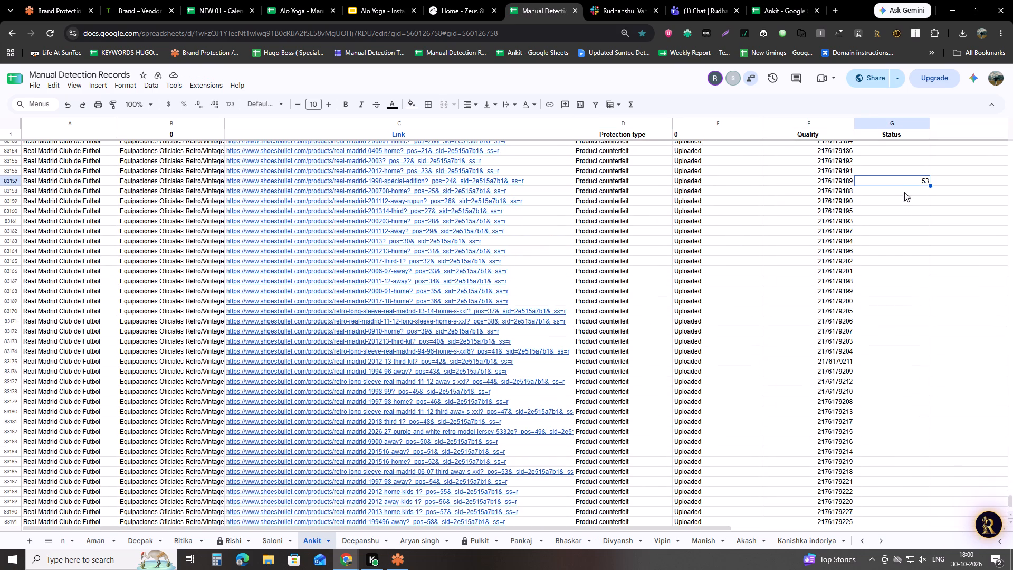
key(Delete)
Count the incident IDs in the Real Madrid block starting at row 83066 and enter 59 in the Status cell of row 83207.
scroll(759, 343, up, 16)
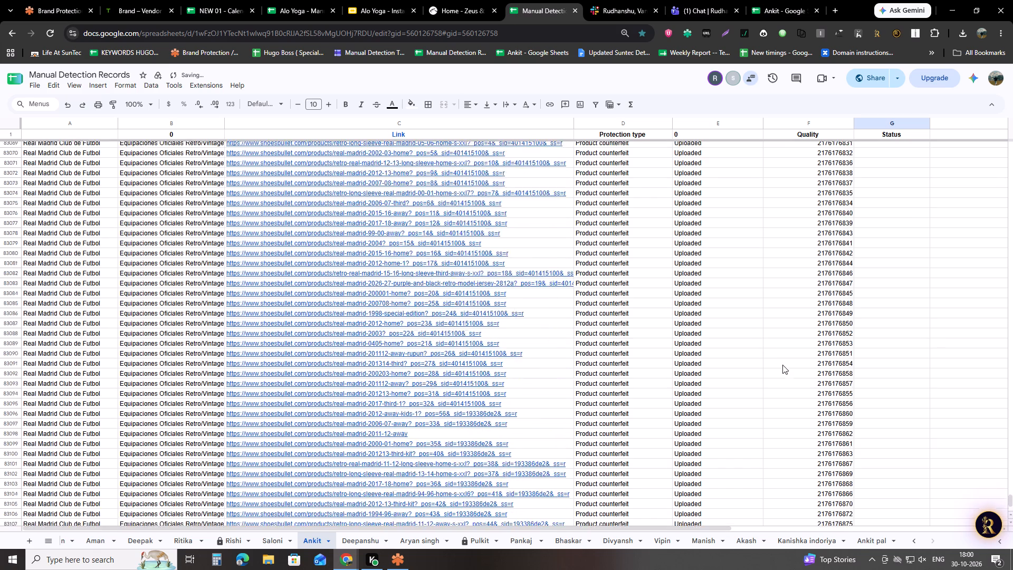
scroll(782, 365, up, 8)
scroll(782, 365, down, 7)
click(872, 420)
click(854, 415)
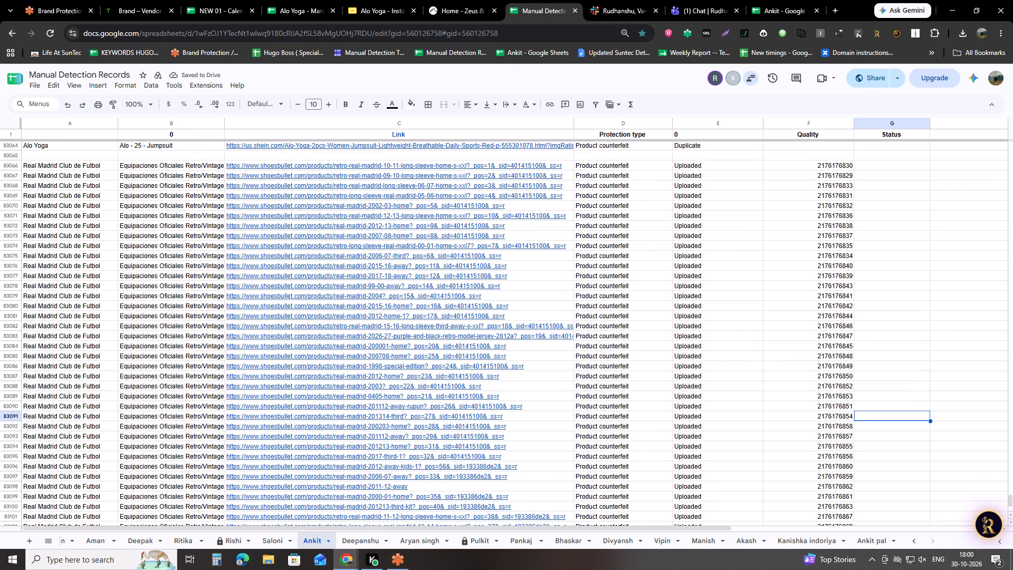
key(ctrl+space)
click(831, 405)
key(ctrl+space)
scroll(830, 405, down, 20)
scroll(830, 405, down, 1)
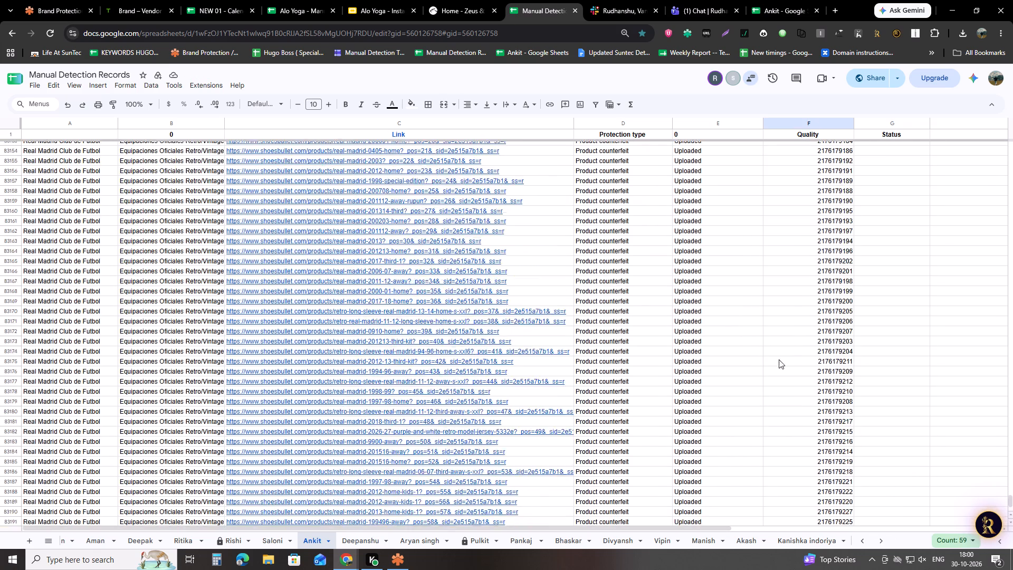
scroll(779, 359, down, 4)
click(917, 260)
text(59)
key(Return)
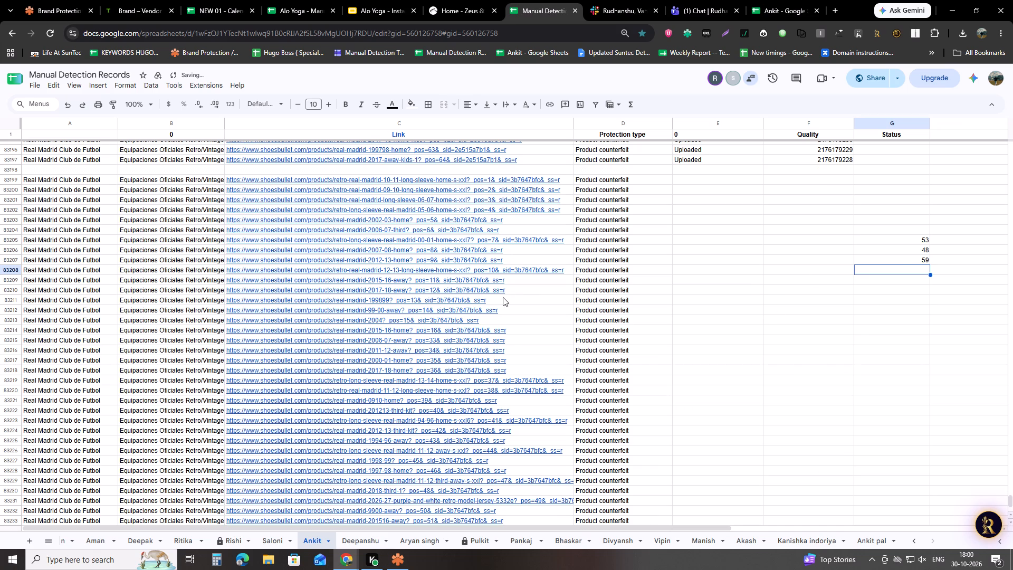
Look through the rows around and below the Real Madrid blocks for further links that need counting.
scroll(474, 314, up, 7)
scroll(477, 297, down, 16)
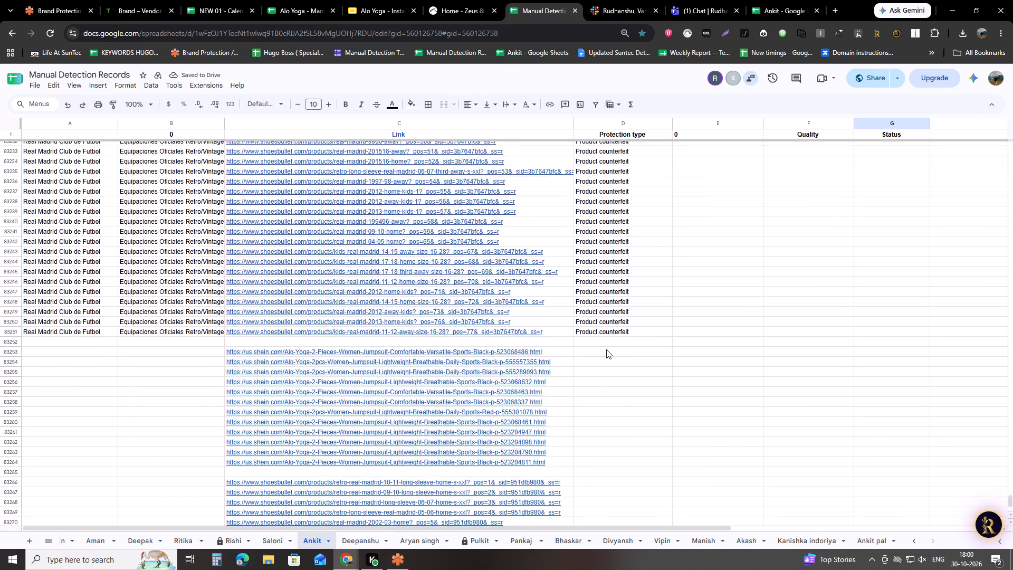
scroll(606, 349, down, 2)
scroll(464, 362, down, 20)
scroll(464, 362, down, 13)
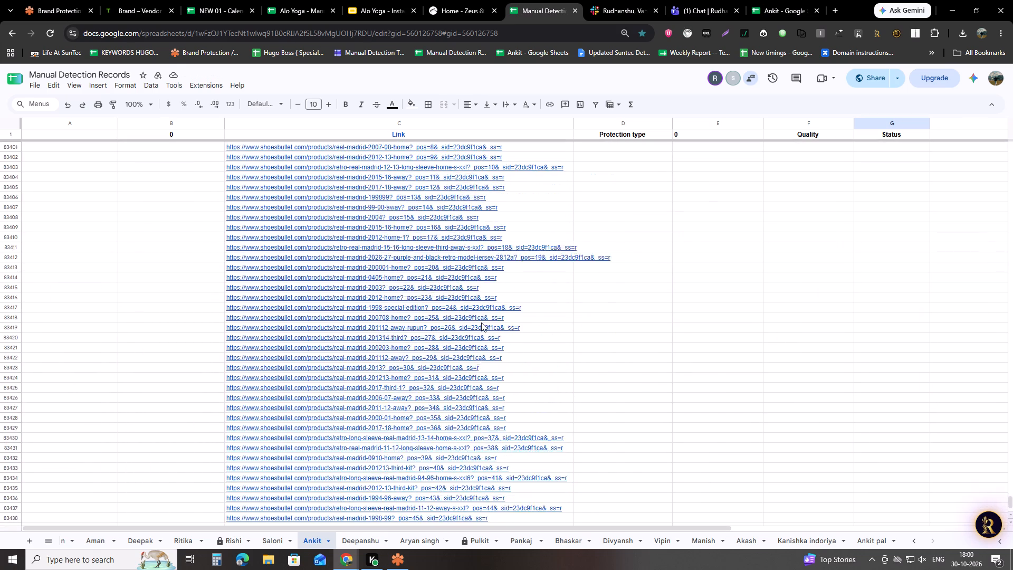
scroll(481, 322, down, 20)
scroll(481, 322, down, 5)
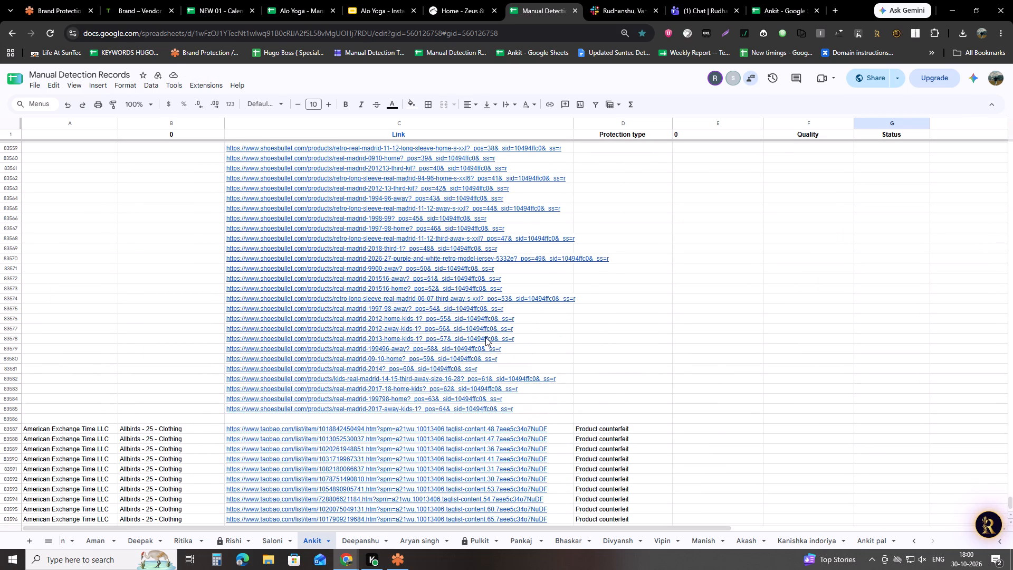
scroll(782, 313, up, 20)
scroll(782, 313, up, 17)
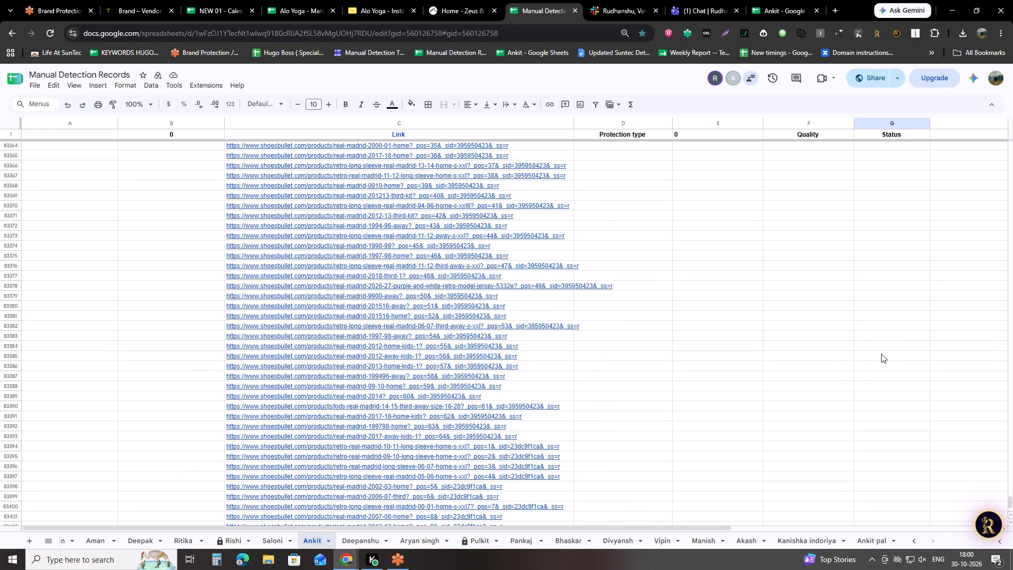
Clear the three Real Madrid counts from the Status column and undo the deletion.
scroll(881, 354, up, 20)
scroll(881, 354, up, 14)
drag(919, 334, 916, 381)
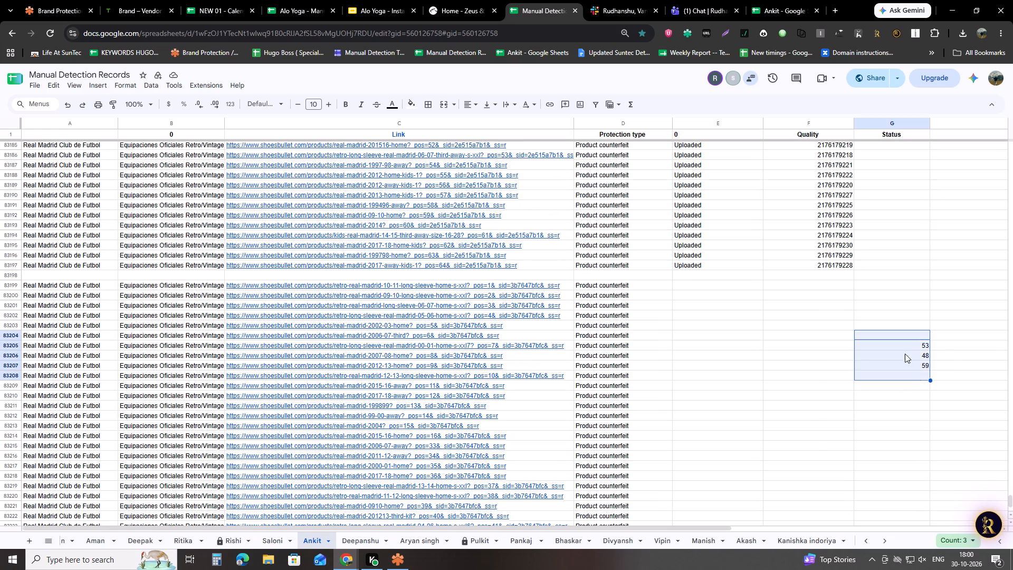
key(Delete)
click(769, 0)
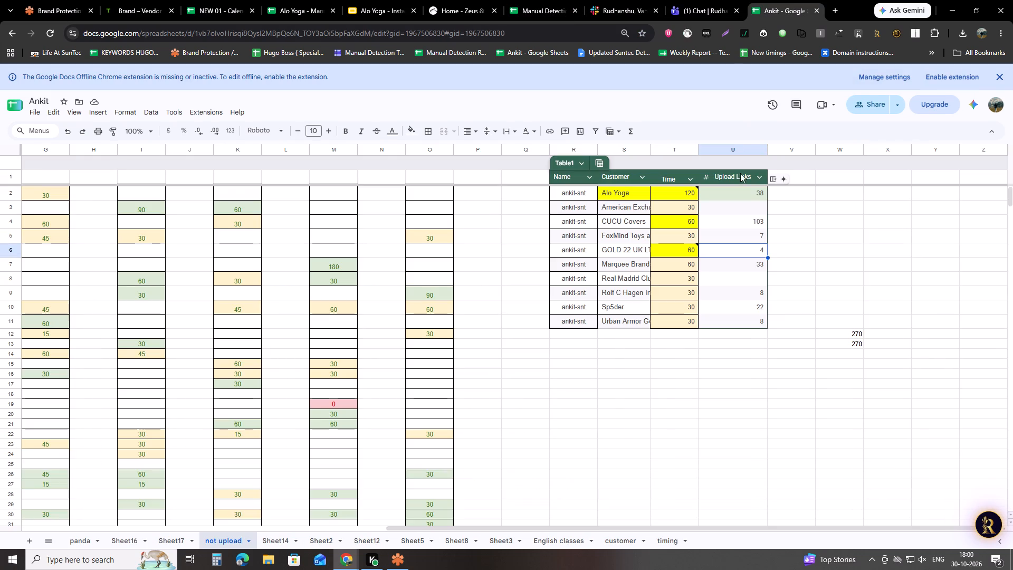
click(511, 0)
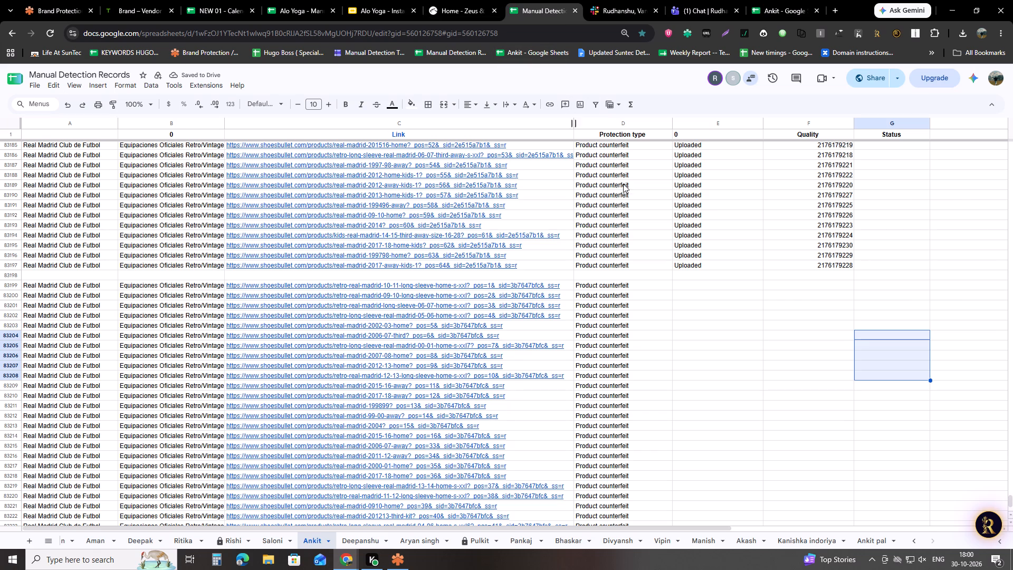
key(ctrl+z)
Display the sum of the three selected Real Madrid counts.
click(957, 535)
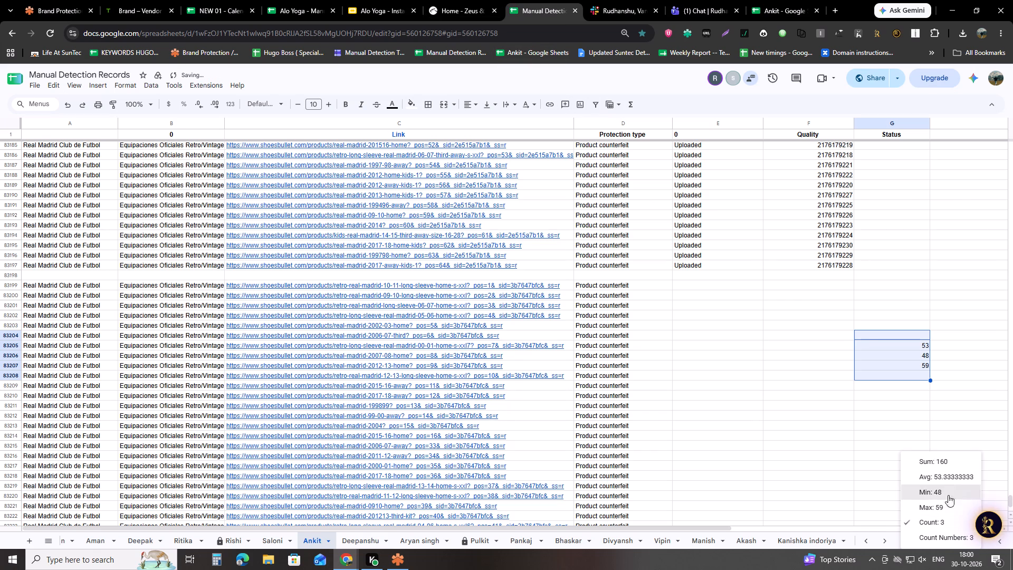
click(943, 462)
In the Ankit sheet's Table1, enter Upload Links of 22 for American Exchange Time LLC and 160 for Real Madrid Club de Futbol.
click(778, 0)
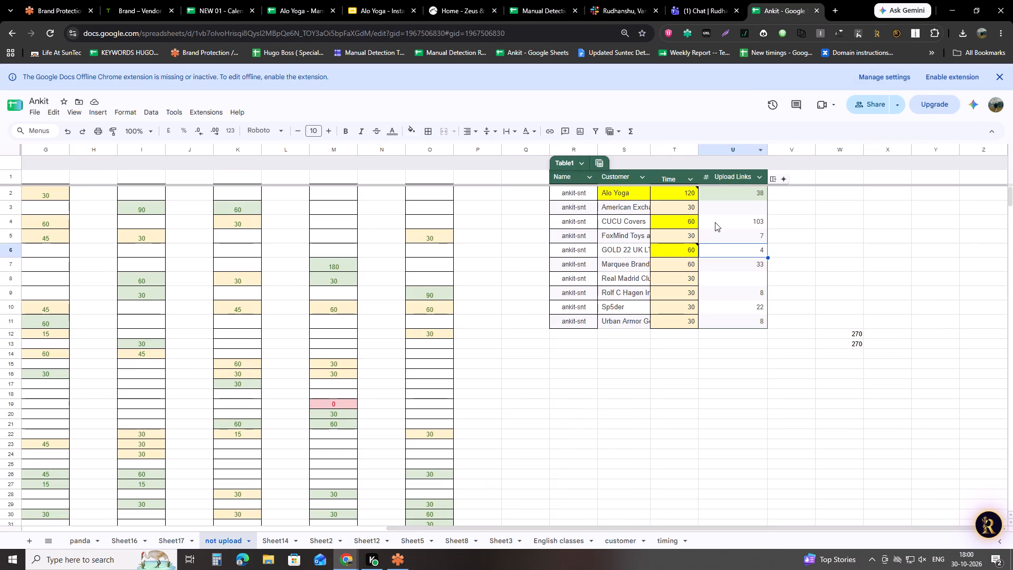
click(730, 207)
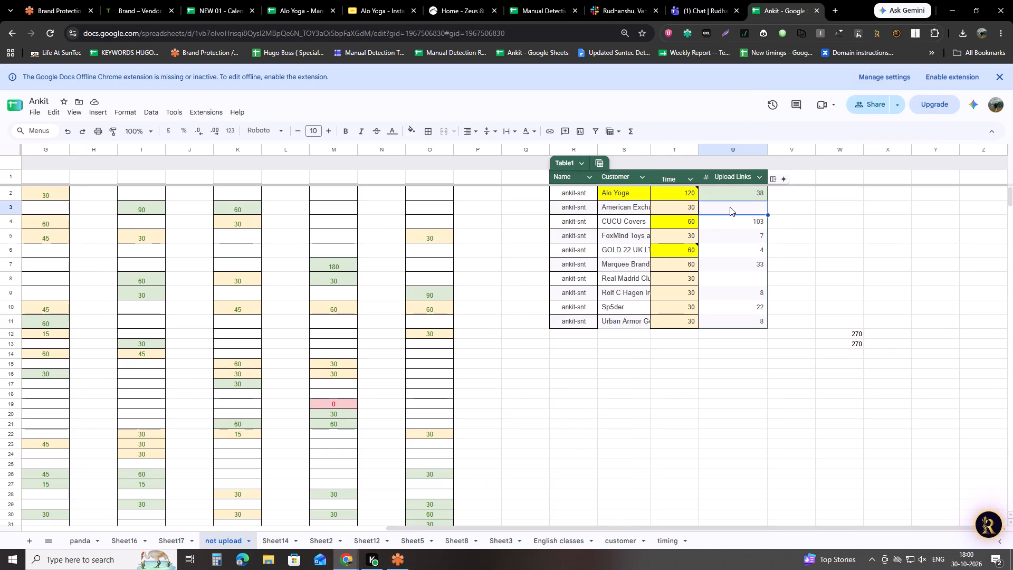
text(22)
key(Return)
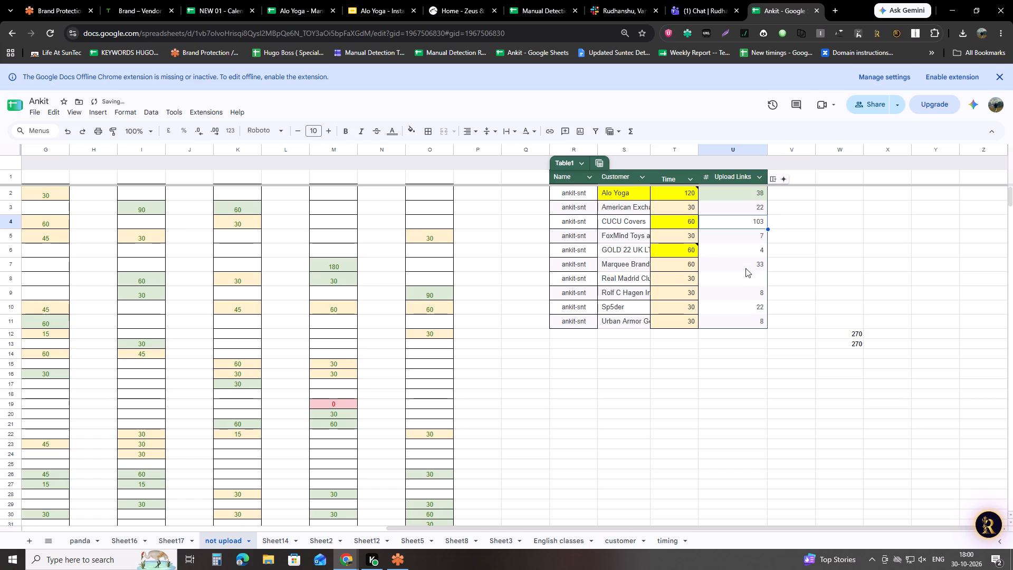
click(747, 277)
text(160)
key(Return)
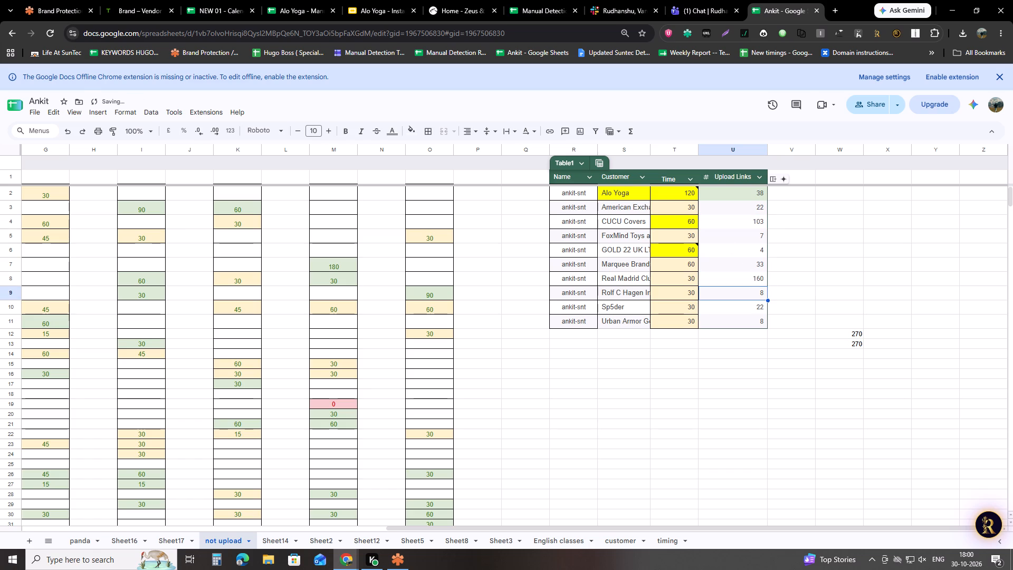
Add a Total label directly below the last row of Table1's Time column.
click(681, 337)
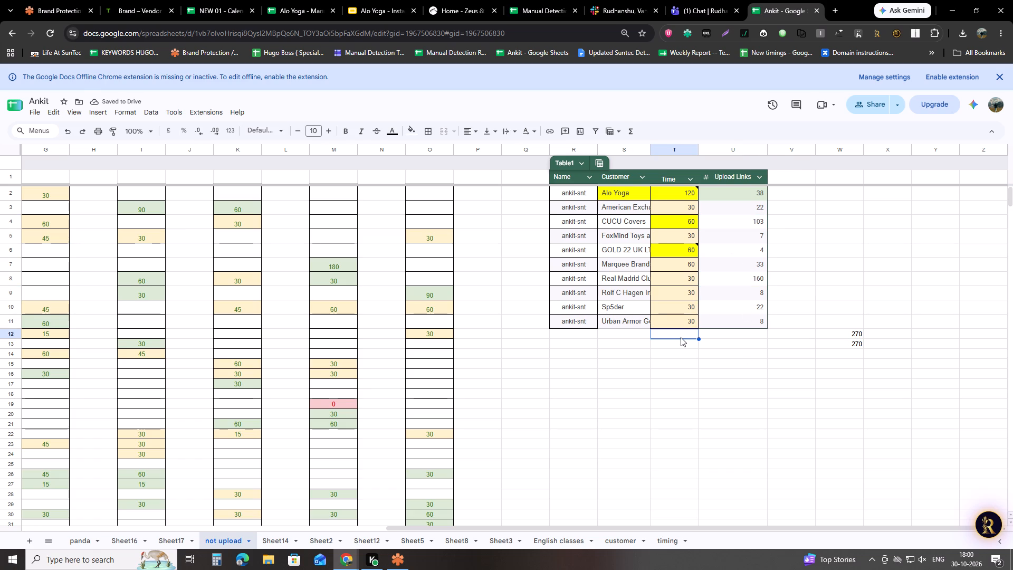
text(Tot)
text(al)
key(Return)
Enter a SUM formula over U2:U11 in the Upload Links cell beside the Total label.
key(Right)
key(Up)
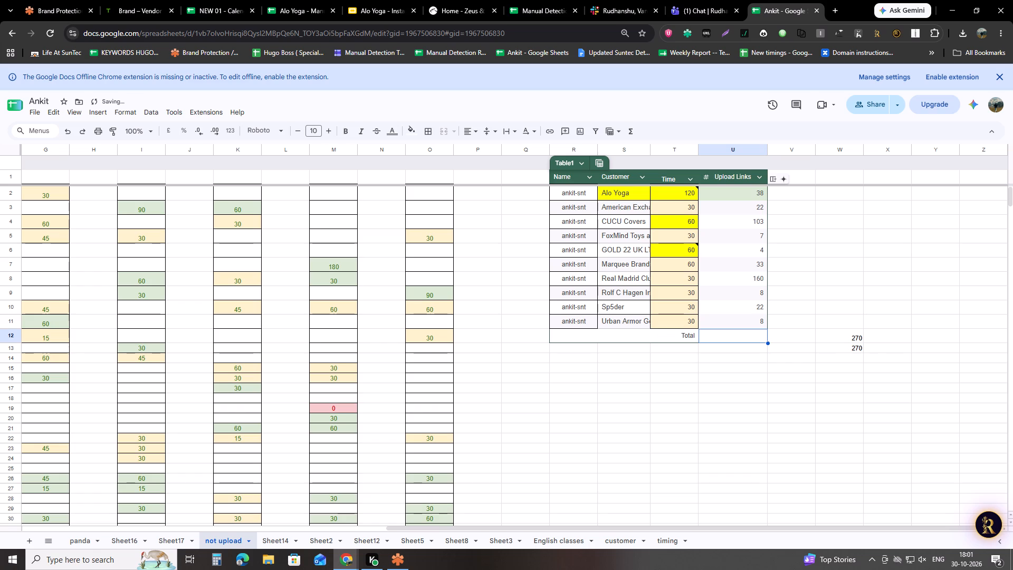
text(+su,)
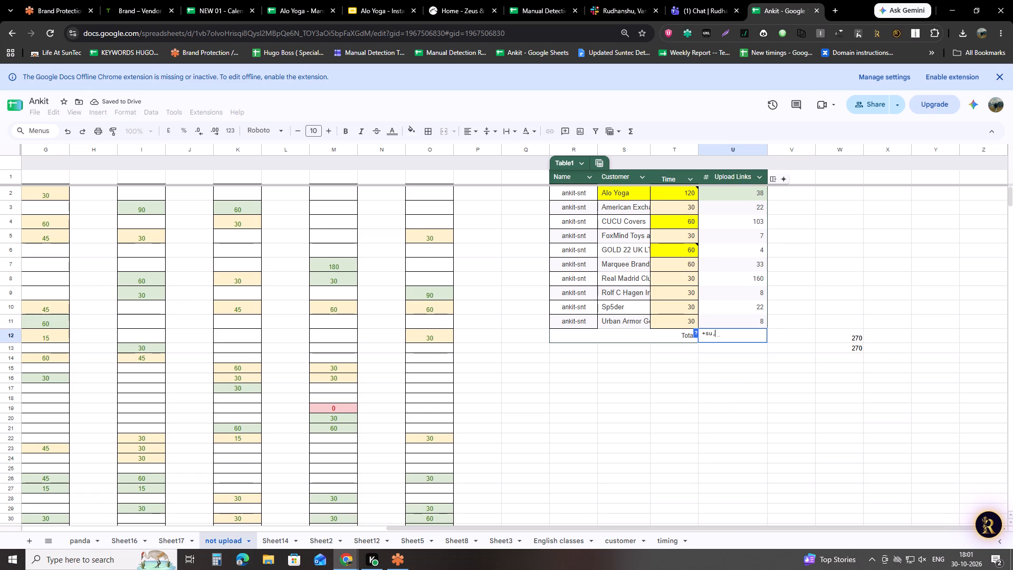
key(BackSpace)
key(Return)
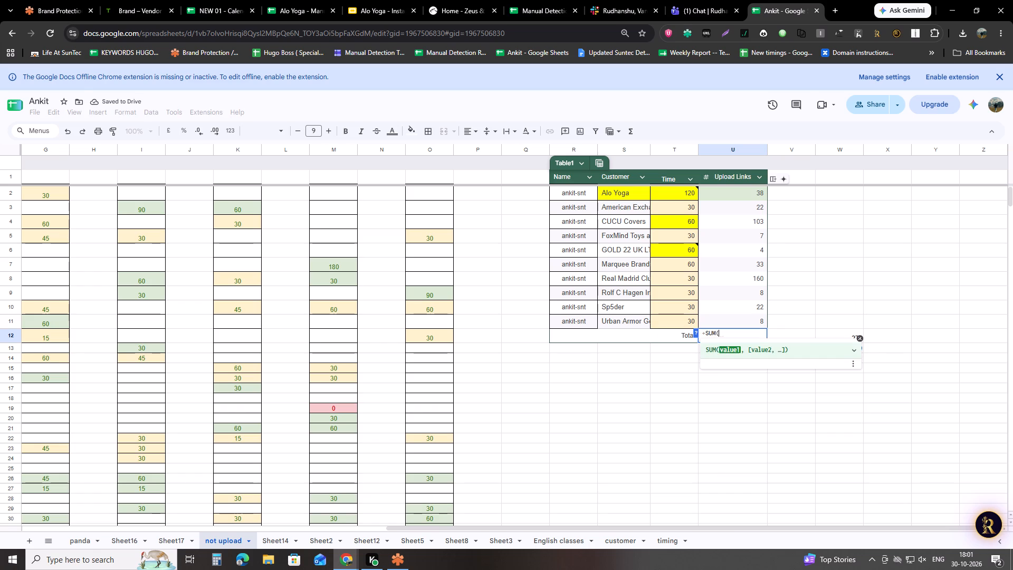
key(Return)
key(Up)
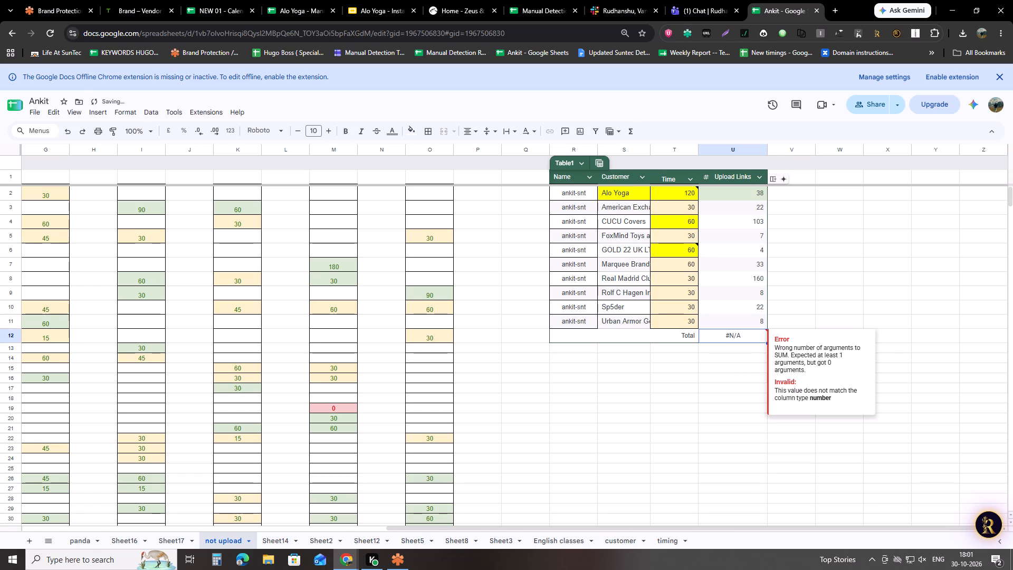
key(Return)
key(Left)
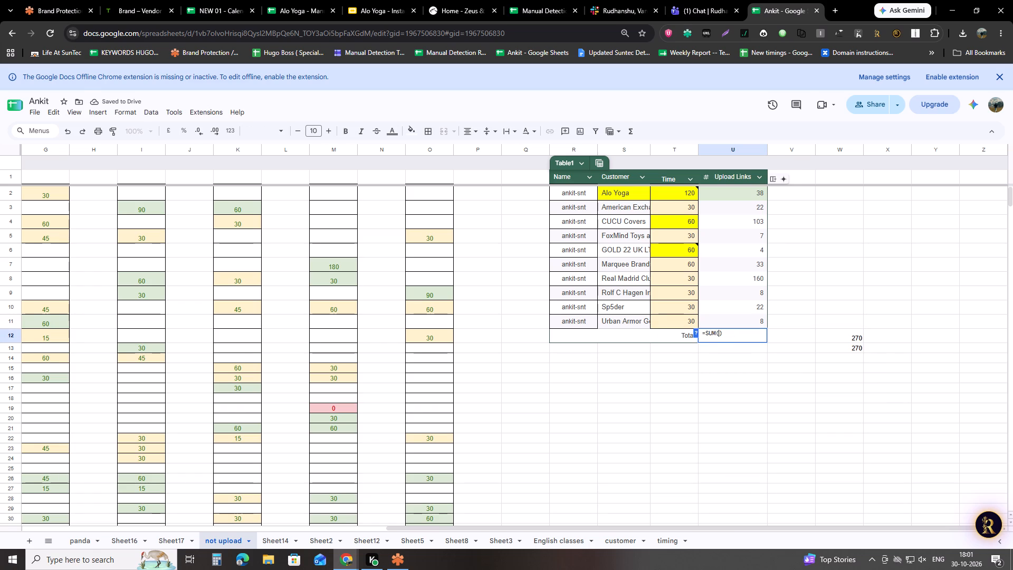
key(Up)
key(Up)
key(Right)
key(Right)
key(Right)
key(Right)
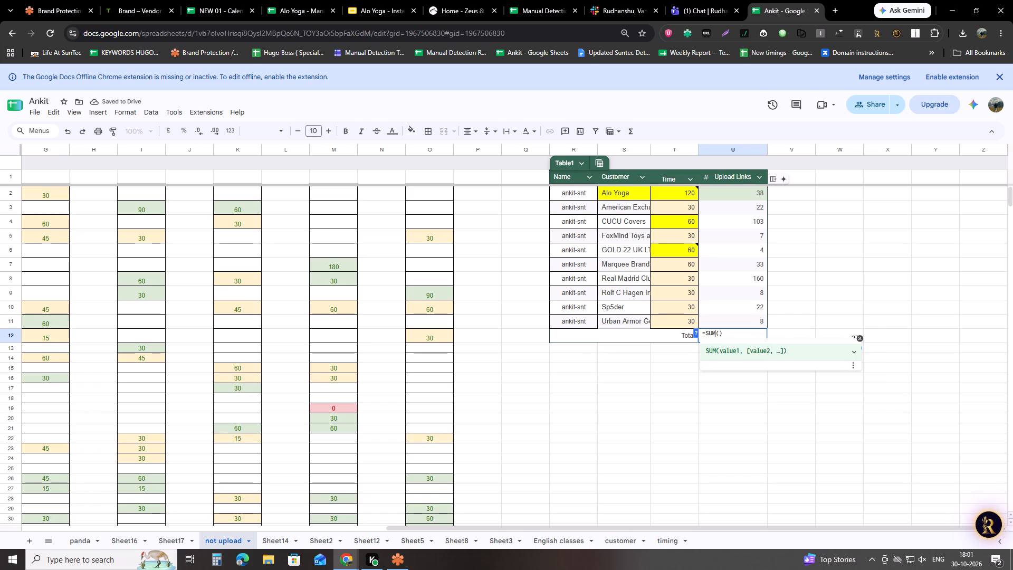
key(Right)
key(Right)
key(BackSpace)
key(Up)
key(Up)
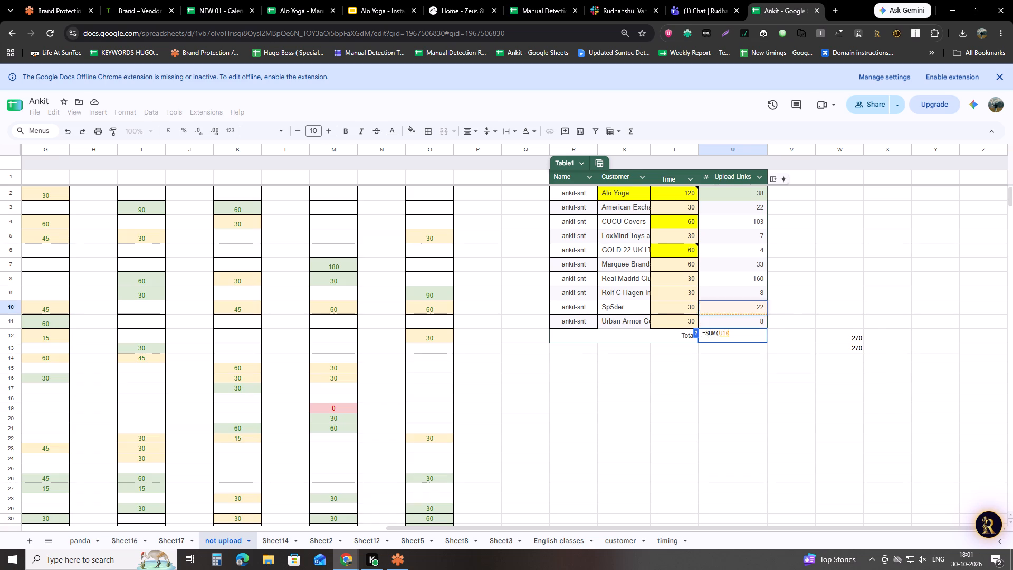
key(Up)
key(Up)
key(Up)
key(Up)
key(Up)
key(Up)
key(Up)
key(Up)
key(shift+Down)
key(shift+Down)
key(shift+Down)
key(shift+Down)
key(shift+Down)
key(shift+Down)
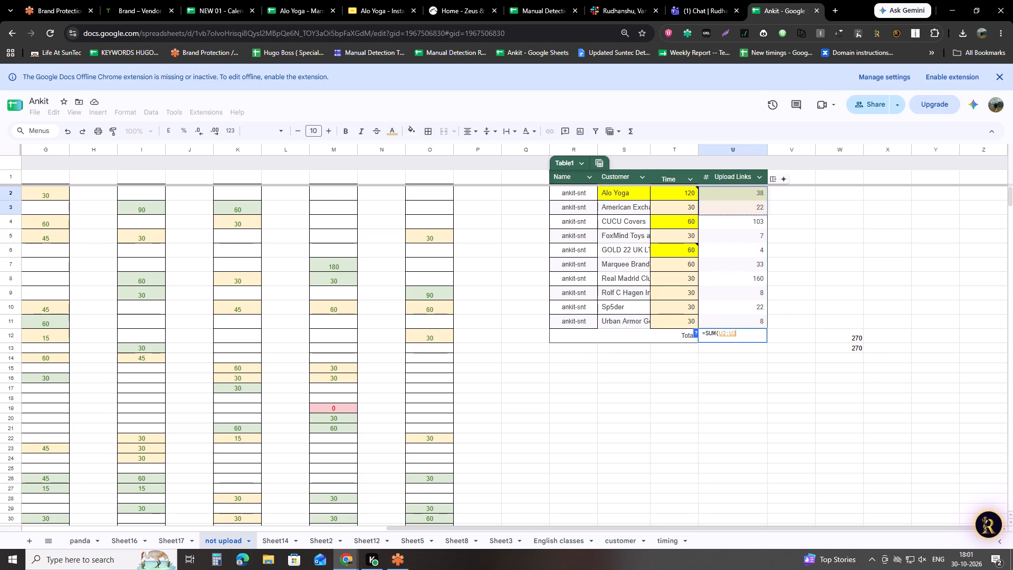
key(shift+Down)
key(shift+Down)
key(shift+Down)
key(shift+Down)
key(shift+Up)
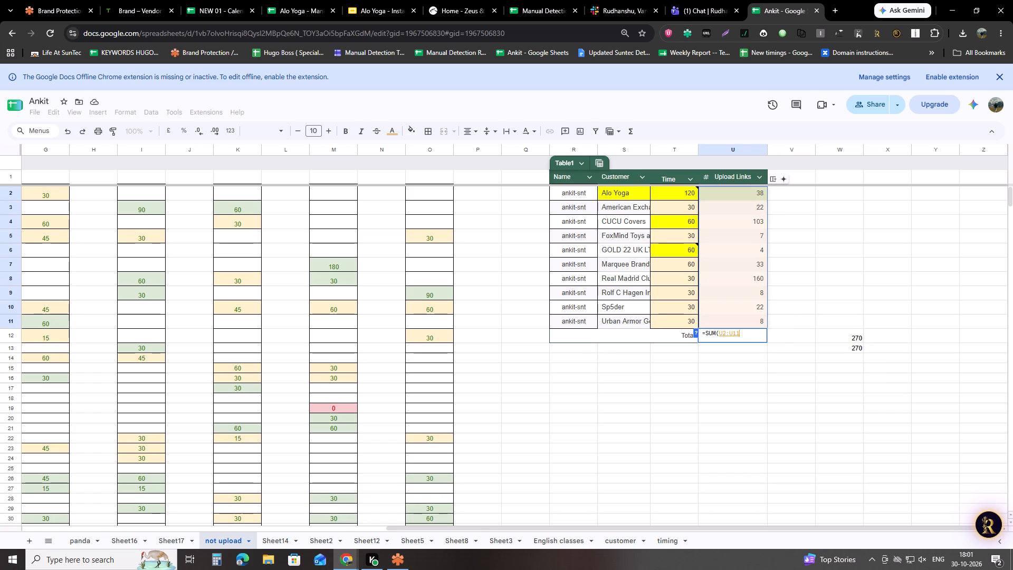
key(Return)
key(Up)
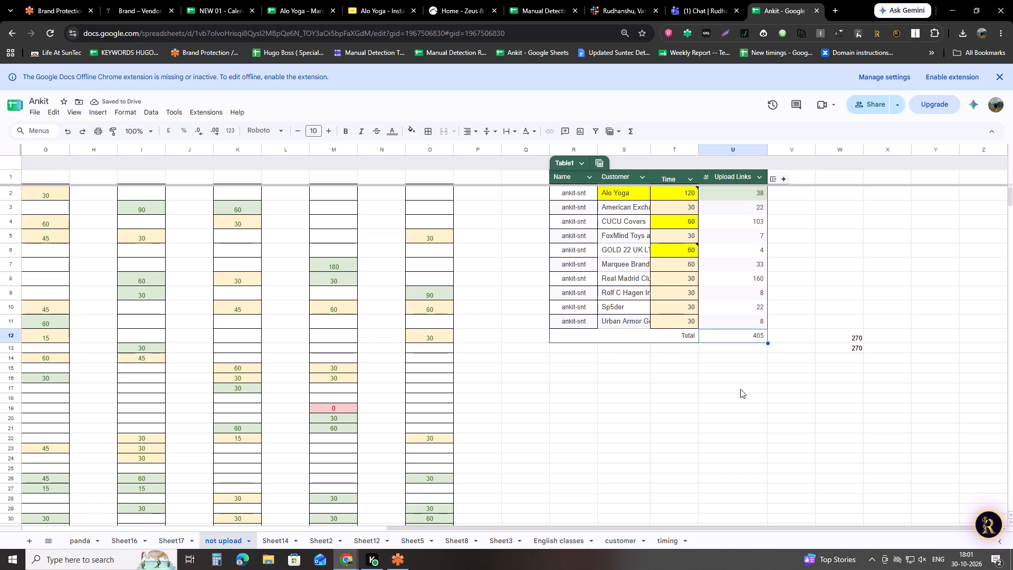
In the Manual Detection Records sheet, display the count of Quality column entries from the start of the 30/10/2026 block to its end.
click(552, 0)
scroll(716, 336, up, 6)
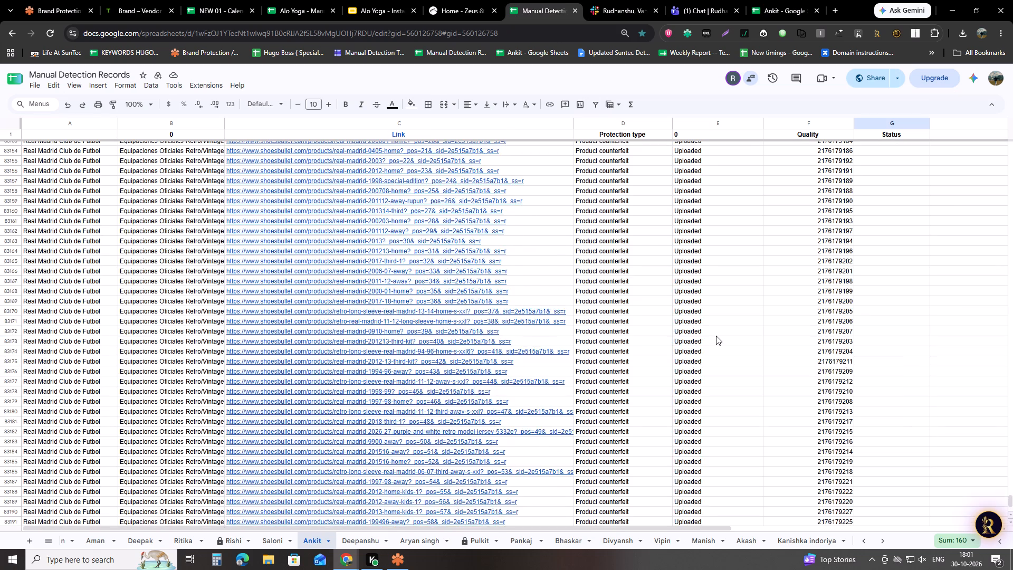
scroll(716, 336, down, 6)
scroll(812, 354, up, 20)
scroll(812, 354, up, 5)
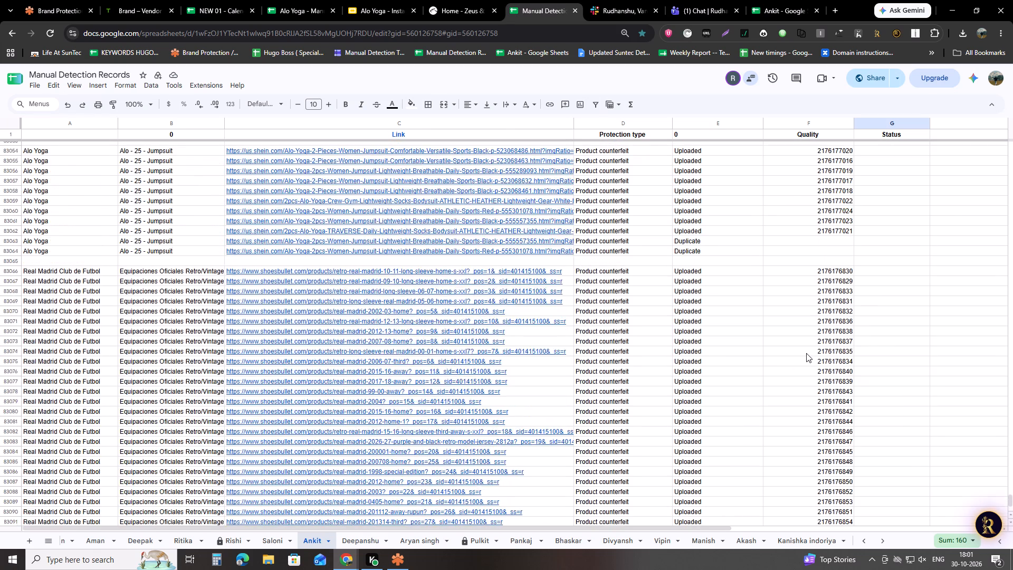
scroll(806, 353, up, 20)
scroll(806, 353, up, 4)
scroll(806, 353, down, 20)
scroll(806, 353, down, 3)
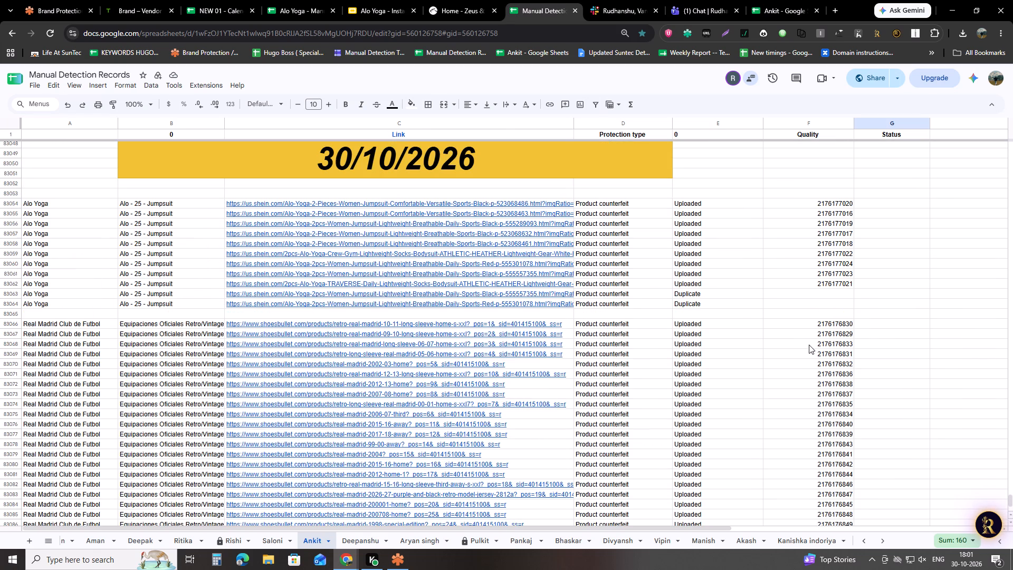
drag(837, 196, 852, 384)
scroll(852, 384, down, 20)
scroll(852, 384, down, 20)
scroll(852, 384, down, 8)
drag(852, 384, 832, 433)
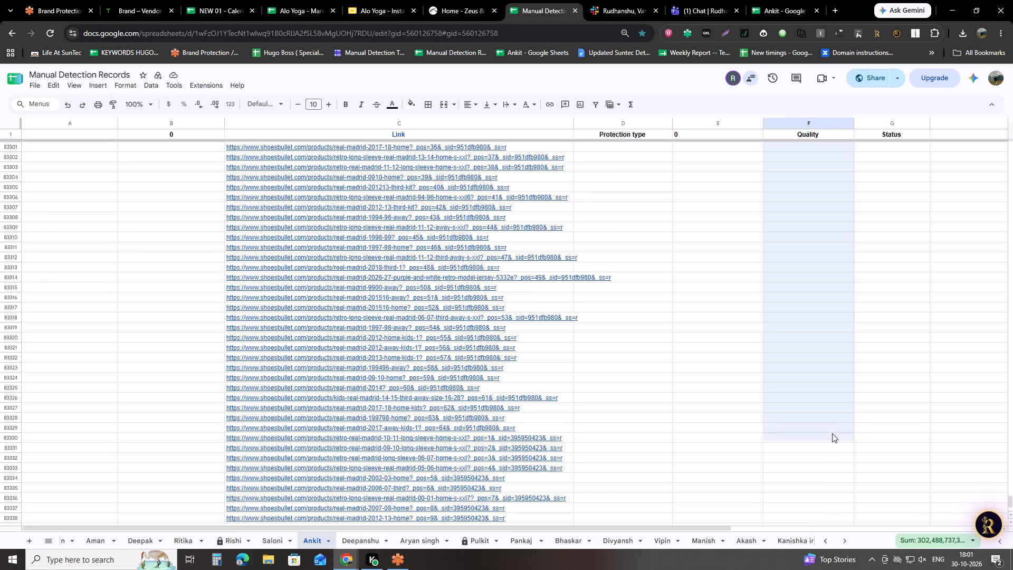
drag(832, 433, 816, 471)
scroll(832, 433, down, 20)
scroll(832, 433, down, 20)
scroll(832, 433, down, 8)
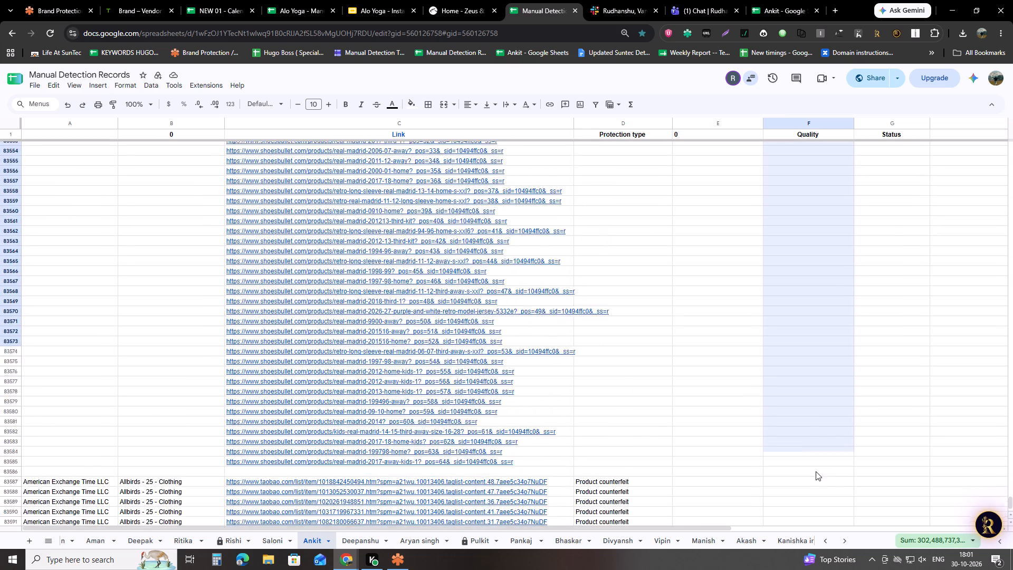
drag(816, 471, 828, 463)
scroll(816, 471, down, 20)
scroll(816, 471, down, 20)
scroll(816, 471, down, 7)
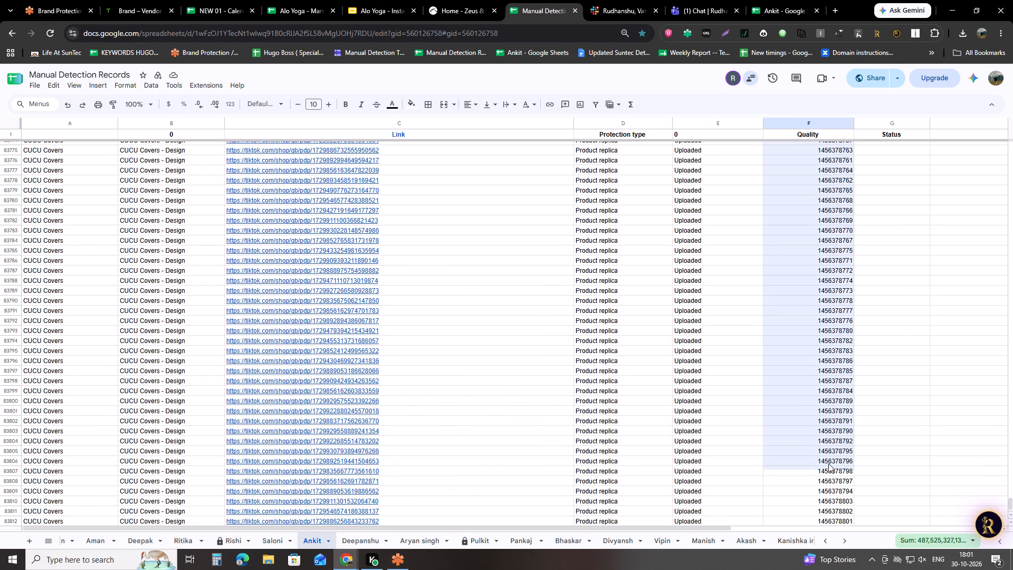
scroll(828, 463, down, 4)
drag(828, 463, 821, 309)
click(950, 541)
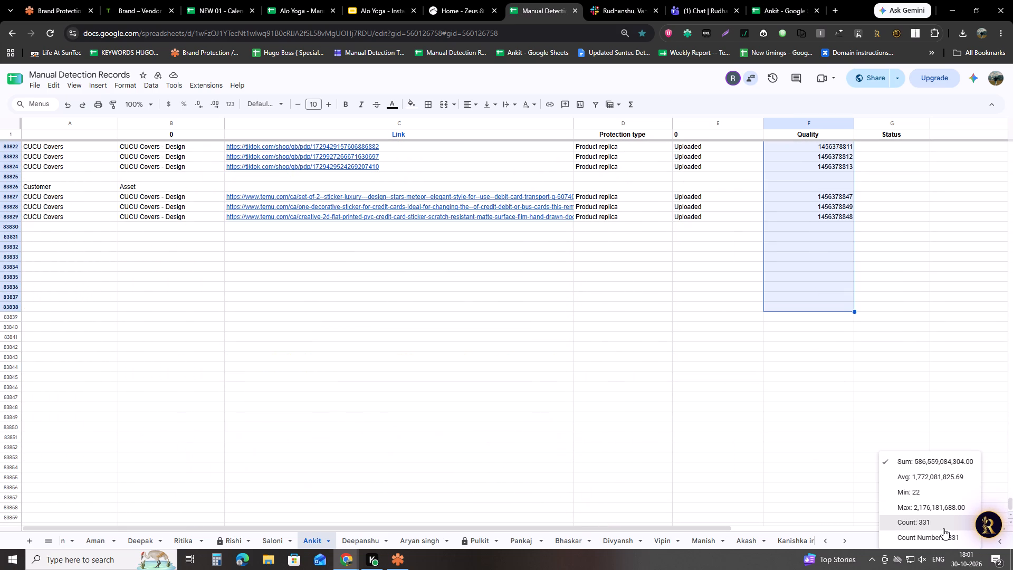
click(943, 528)
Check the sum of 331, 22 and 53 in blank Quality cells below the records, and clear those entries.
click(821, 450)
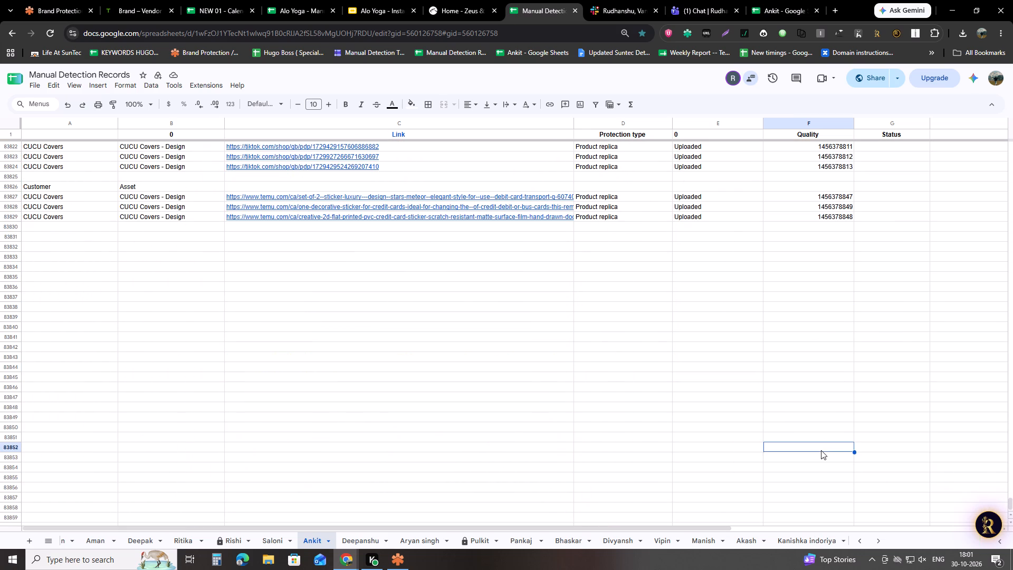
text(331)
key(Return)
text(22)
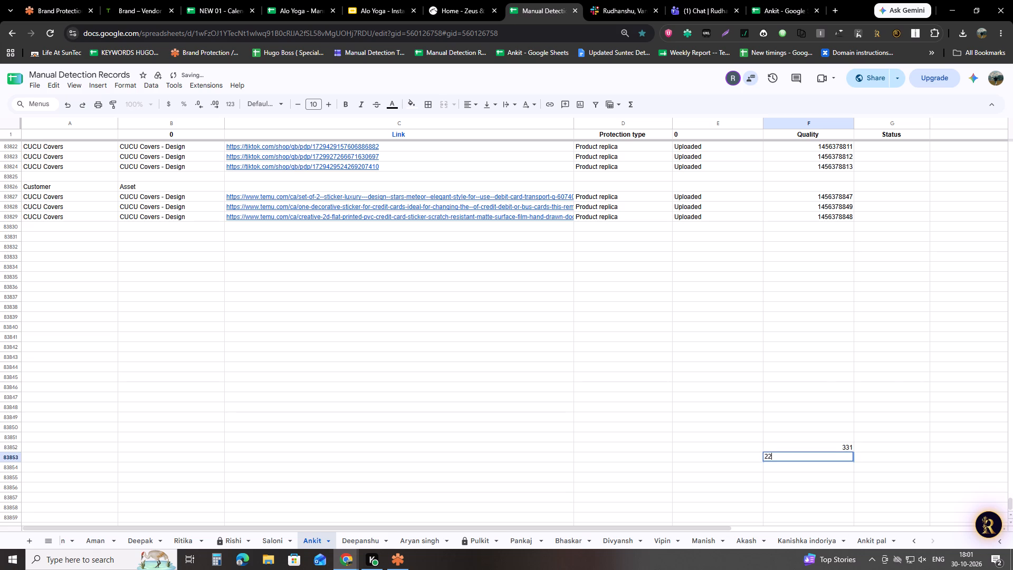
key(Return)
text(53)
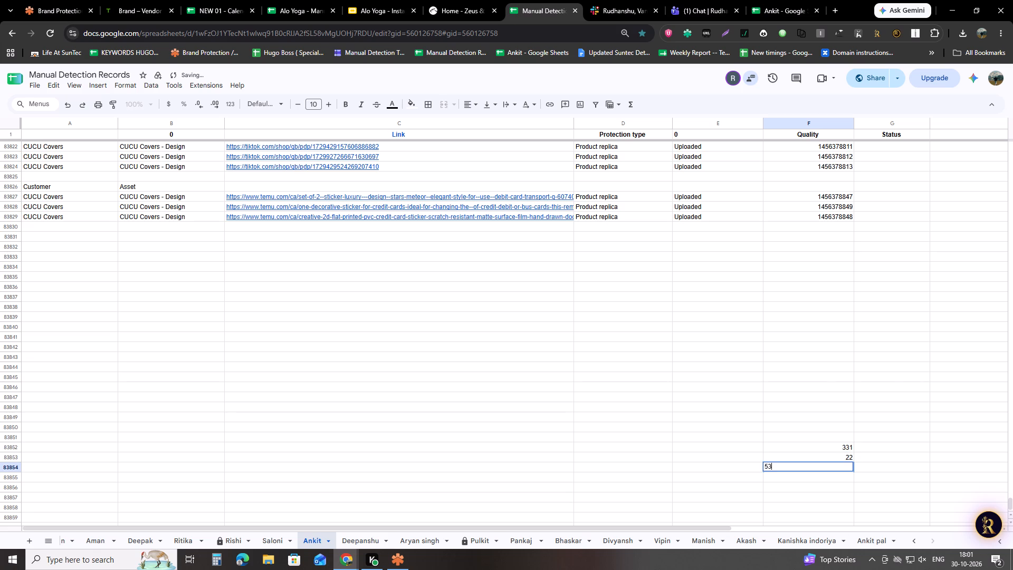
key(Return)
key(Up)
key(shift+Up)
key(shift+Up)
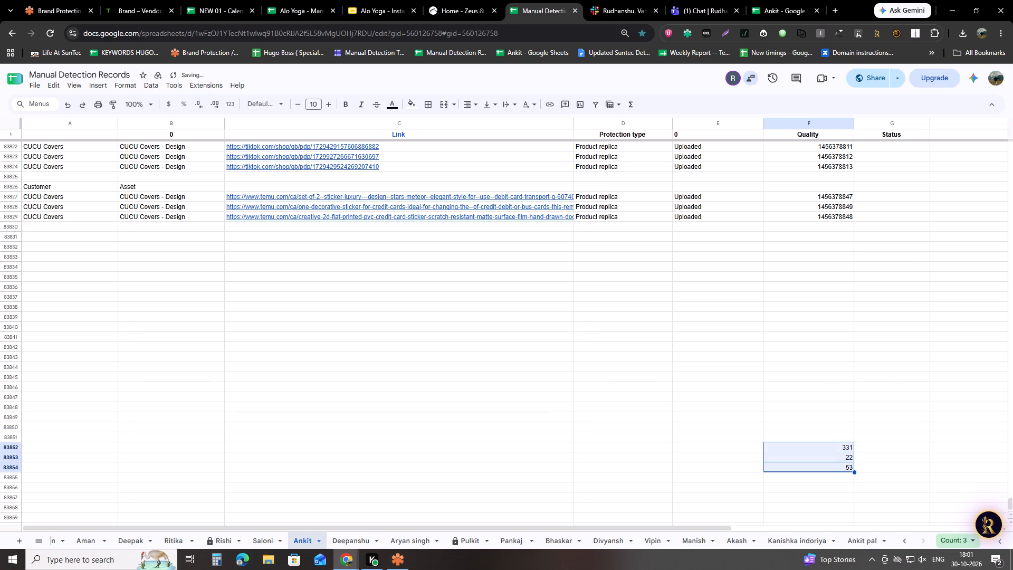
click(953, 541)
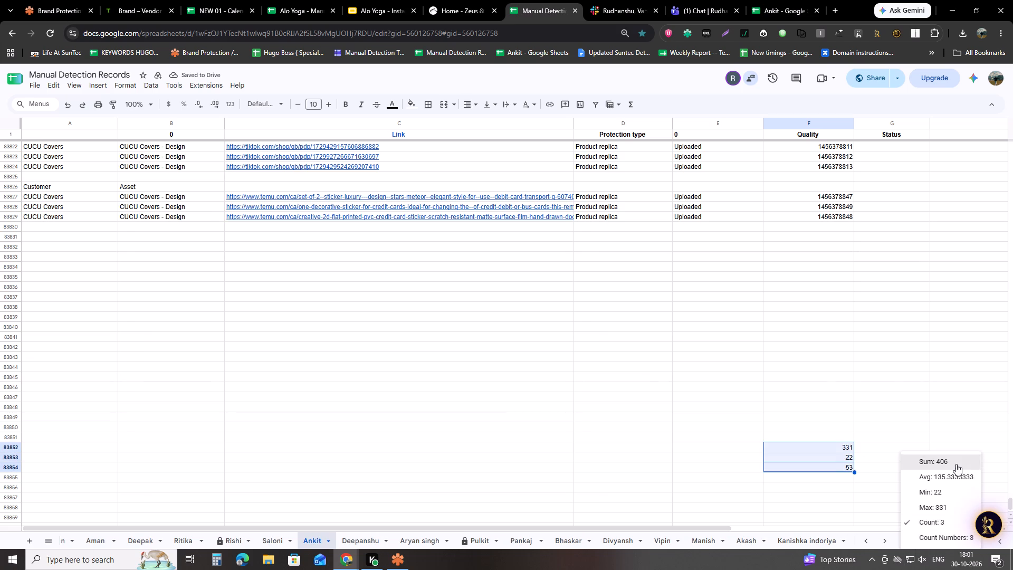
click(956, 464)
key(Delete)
Back in the Ankit sheet, frame a Lightshot screenshot around all of Table1, including its Total row, about 449x361.
click(773, 0)
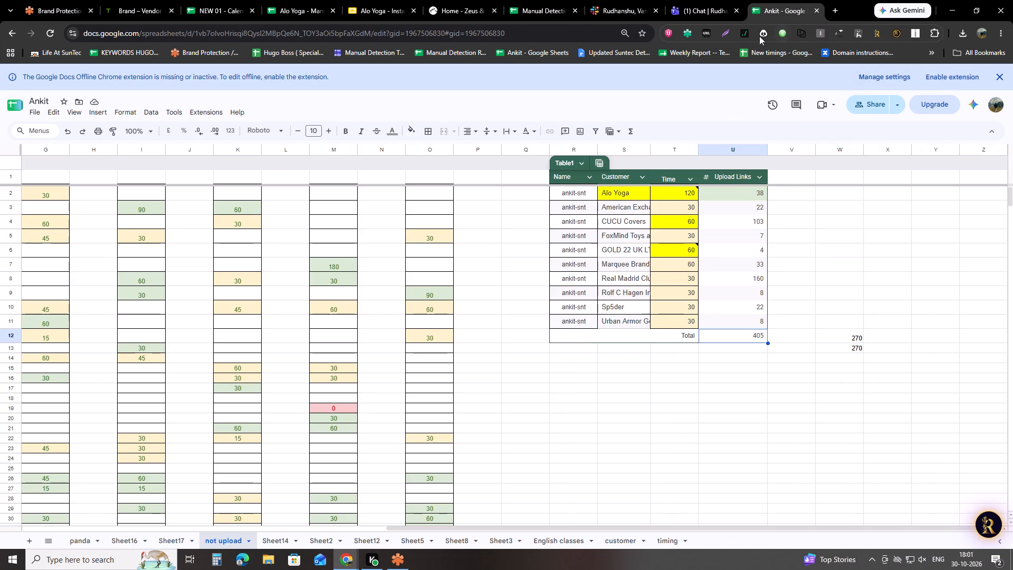
click(725, 35)
drag(537, 157, 771, 322)
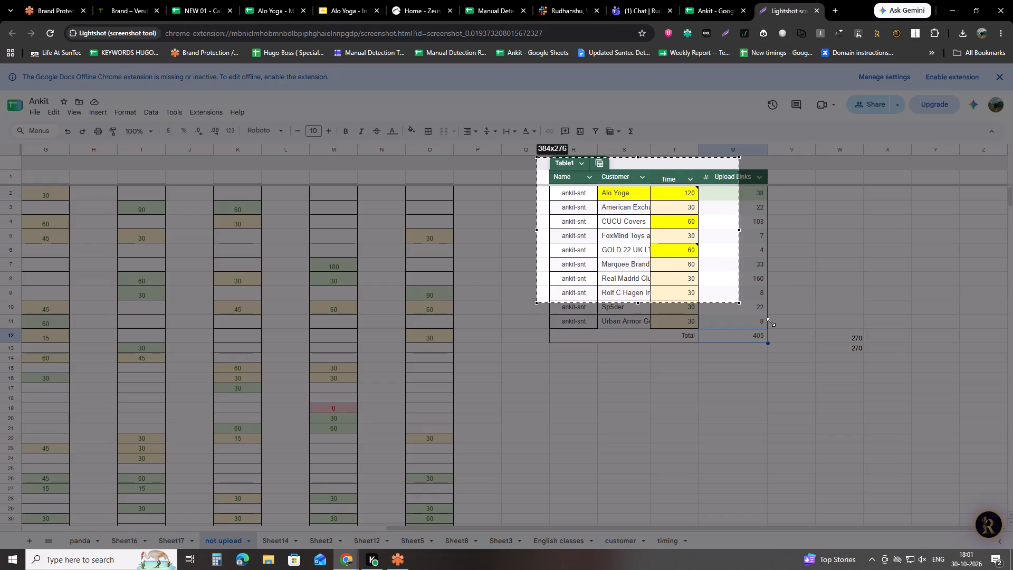
drag(771, 322, 773, 348)
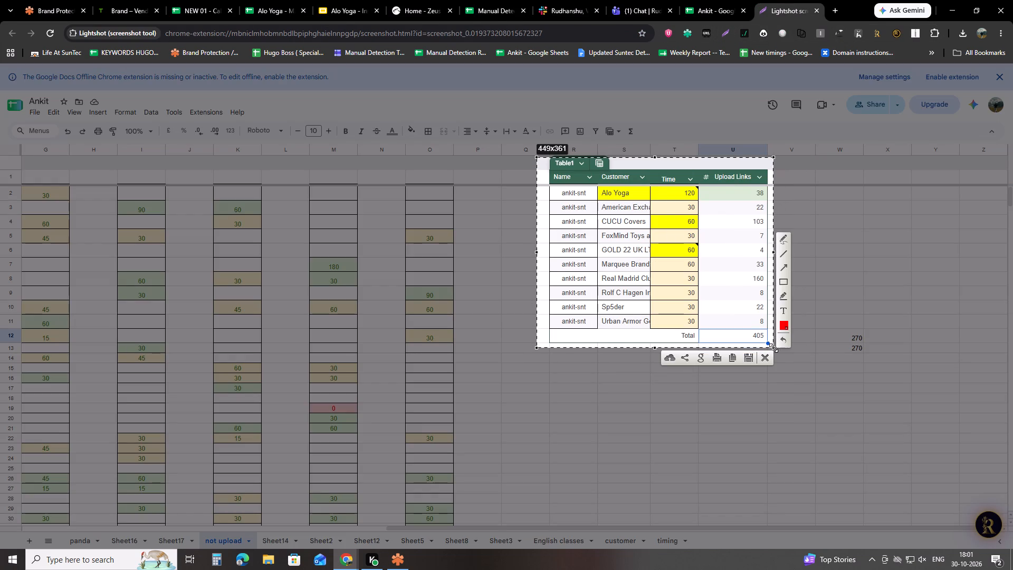
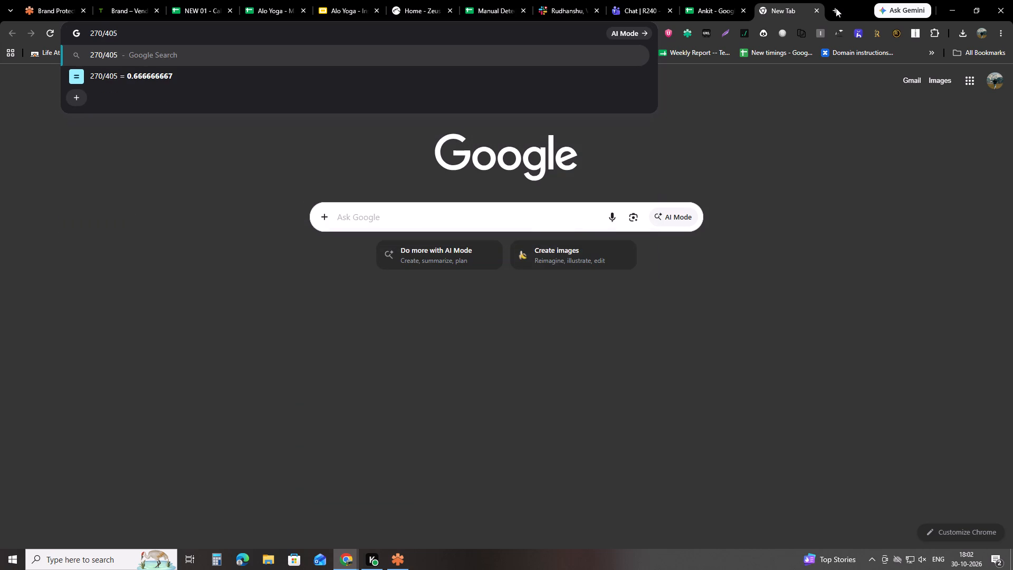
Extend the 270/405 calculation in the new tab to a percentage by multiplying it by 100.
text(*100)
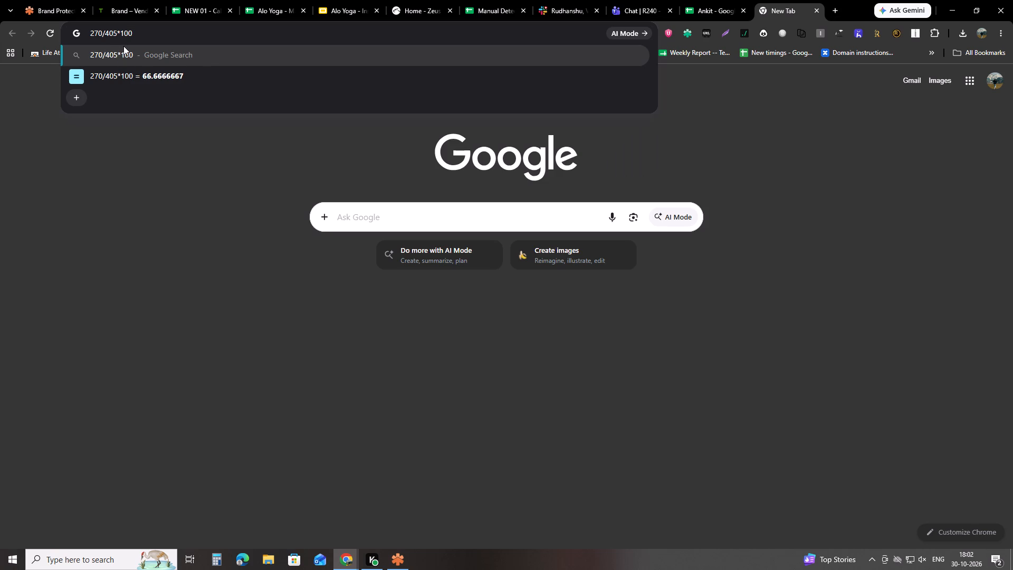
Replace the calculation with the inverse ratio, 405/270, and continue it as a multiplication.
triple_click(142, 34)
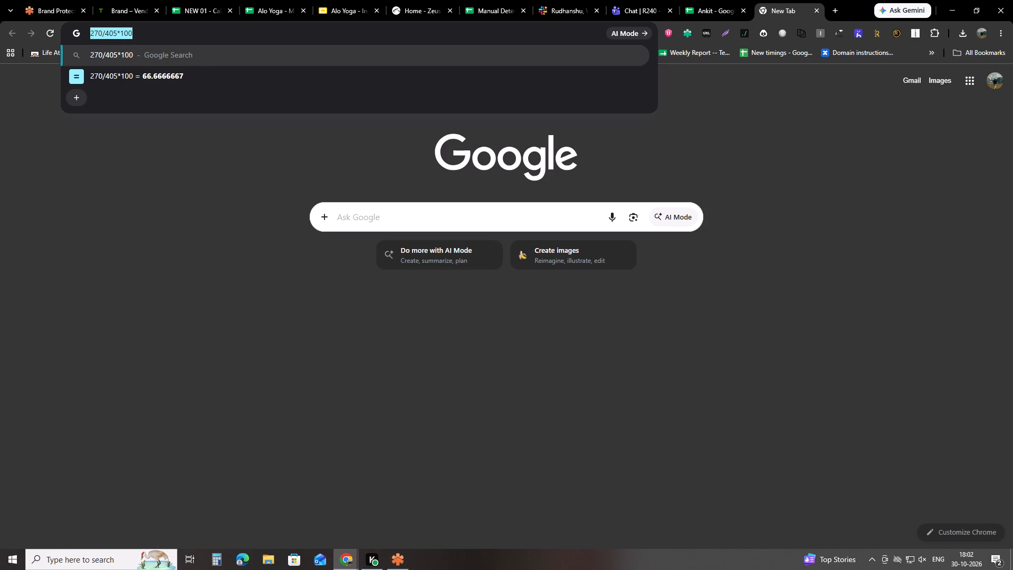
key(BackSpace)
text(405/270)
key(asterisk)
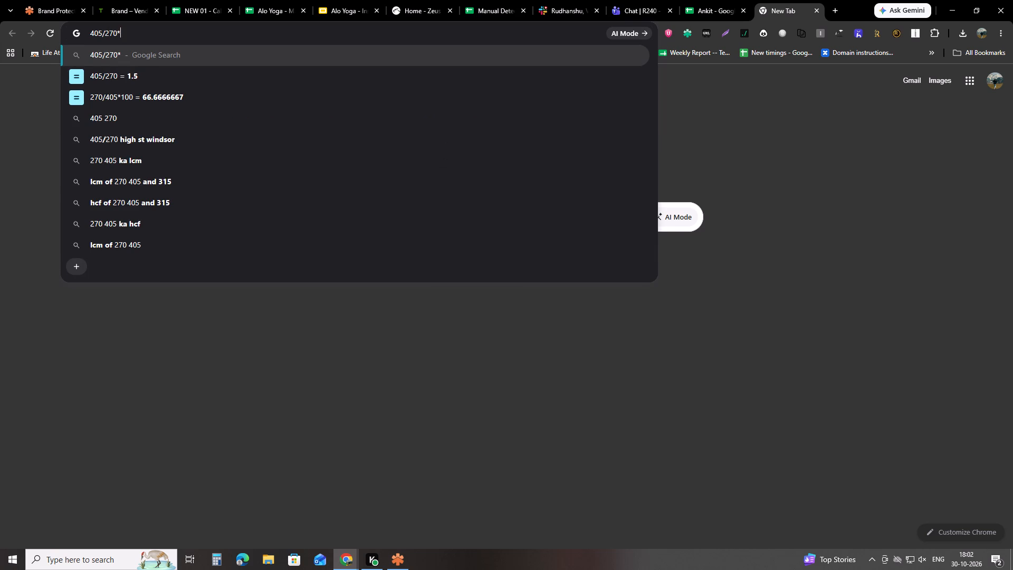
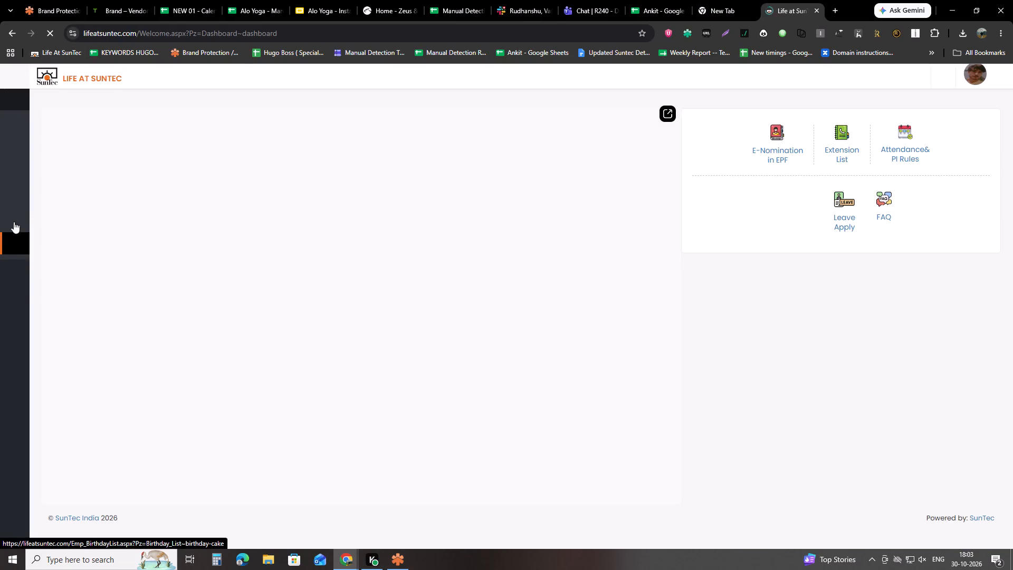
Open the Fill Timesheet entry form in the Life at Suntec portal.
click(9, 218)
click(15, 207)
click(68, 237)
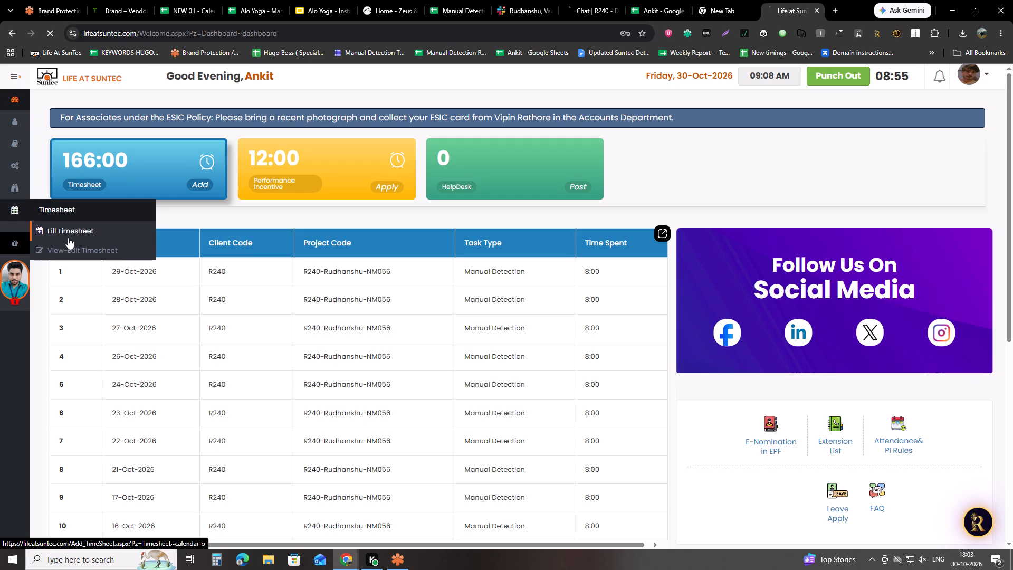
click(123, 185)
double_click(126, 200)
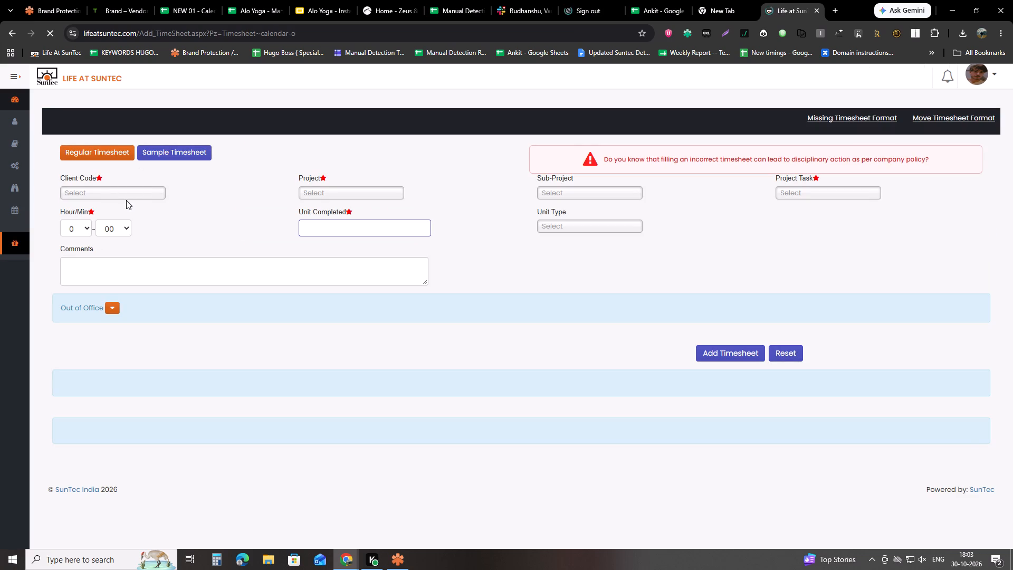
click(144, 187)
click(145, 198)
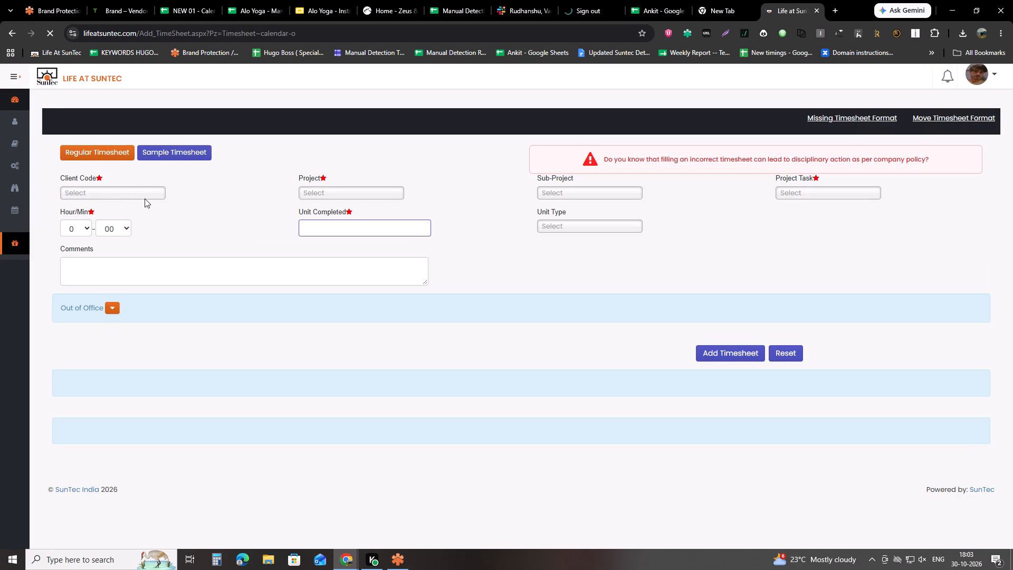
click(145, 185)
click(147, 193)
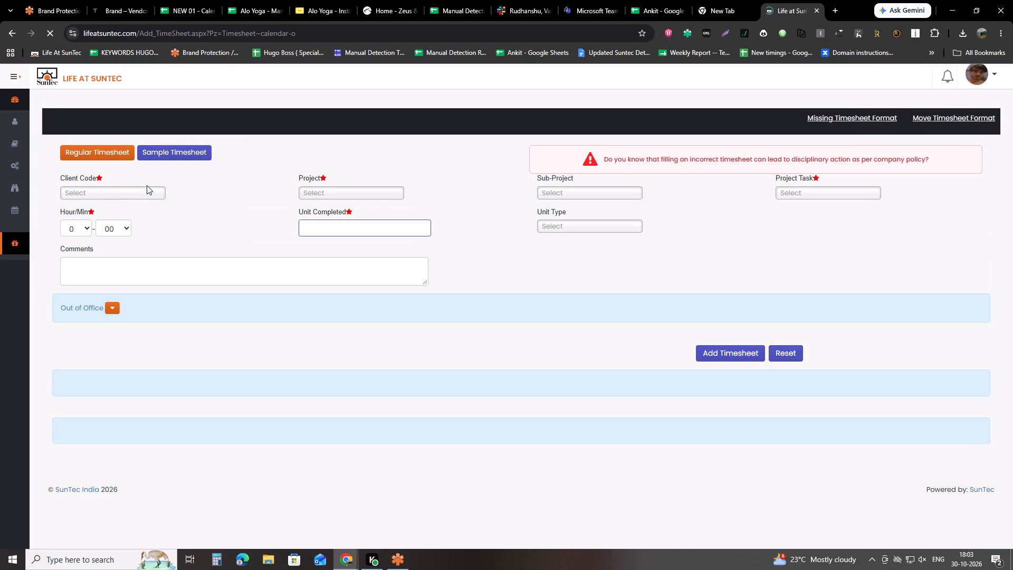
click(147, 185)
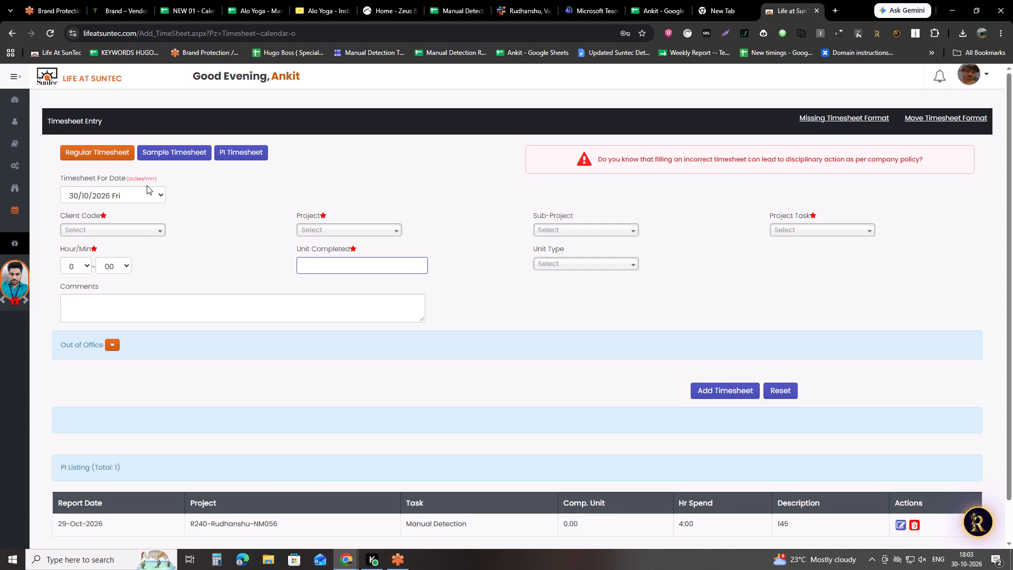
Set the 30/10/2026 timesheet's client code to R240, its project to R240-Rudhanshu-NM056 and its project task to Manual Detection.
click(138, 224)
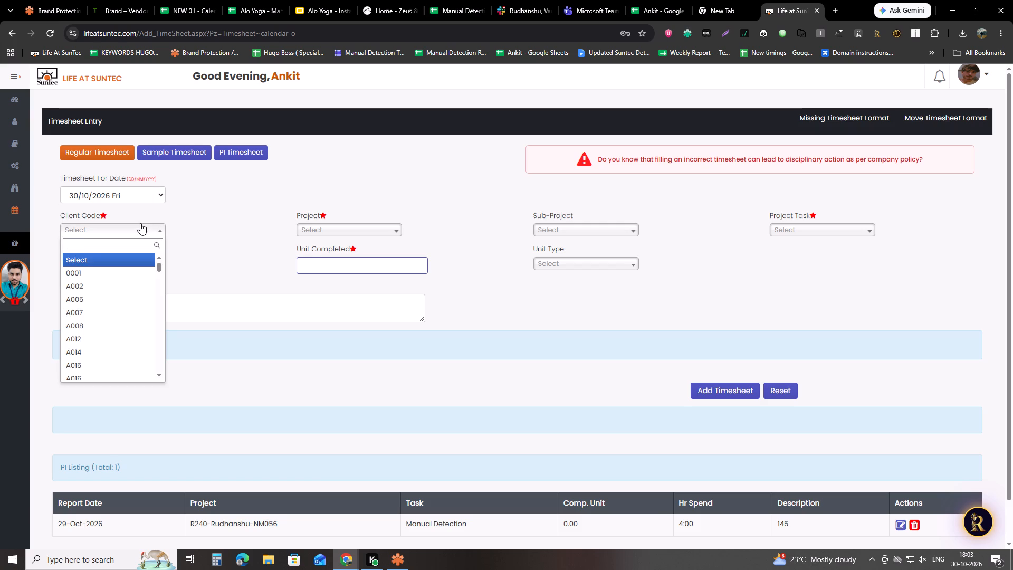
text(r240)
key(Return)
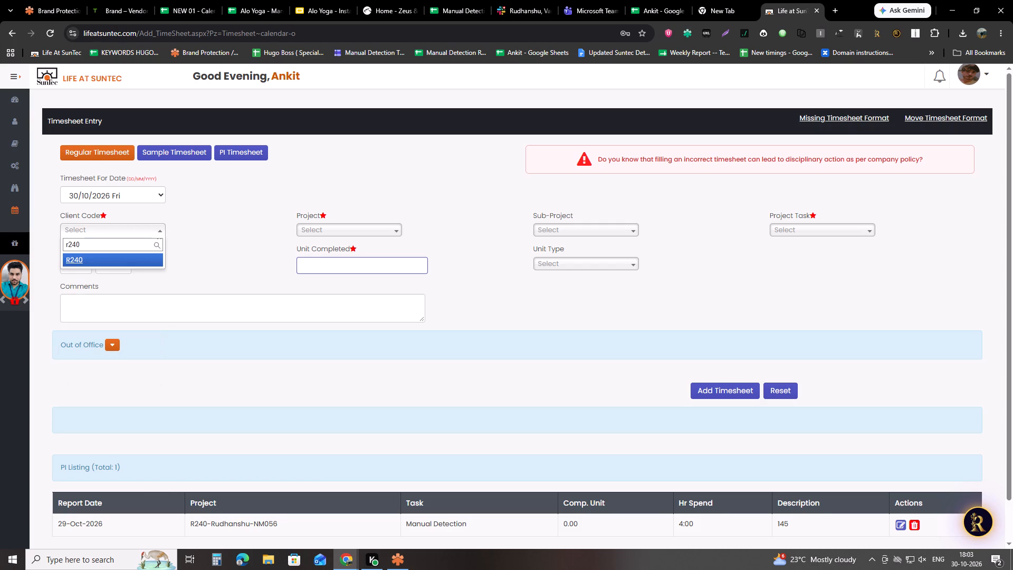
click(359, 234)
click(331, 273)
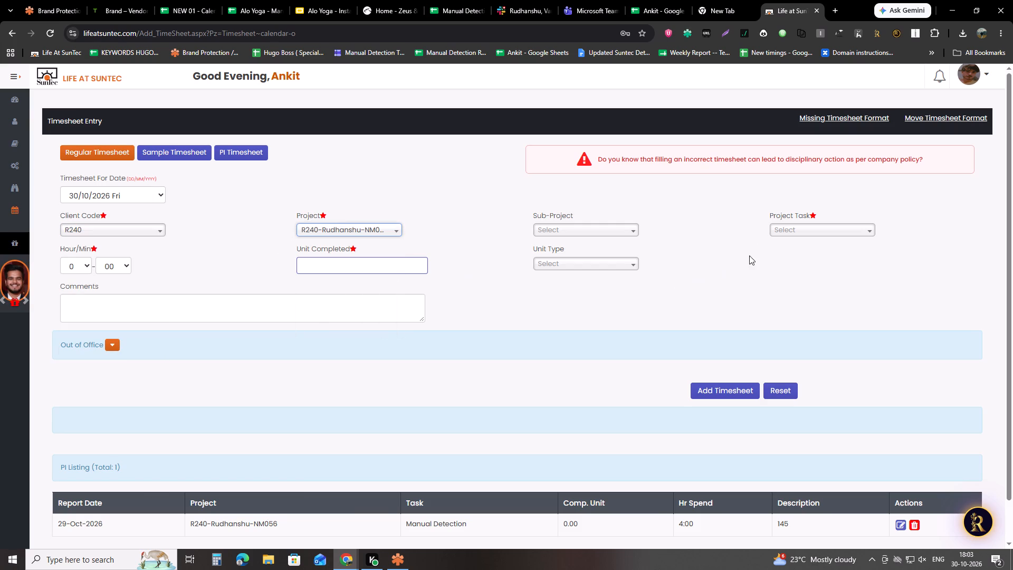
click(764, 235)
click(809, 238)
click(806, 227)
click(815, 301)
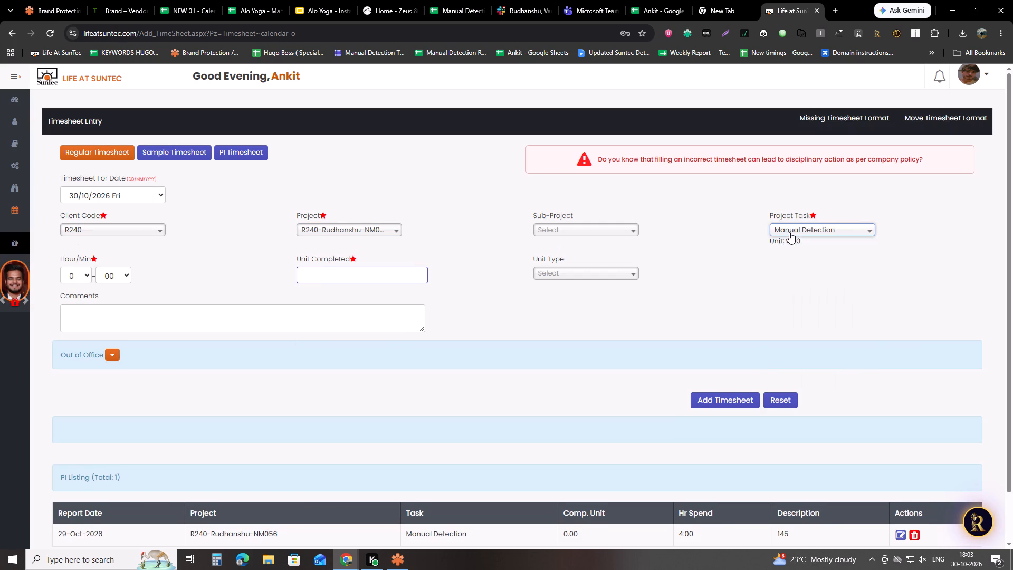
alt+click(789, 232)
Complete the timesheet details with the comment Manual Detection, 8 hours of time and 405 units completed.
click(158, 325)
key(ctrl+v)
click(85, 266)
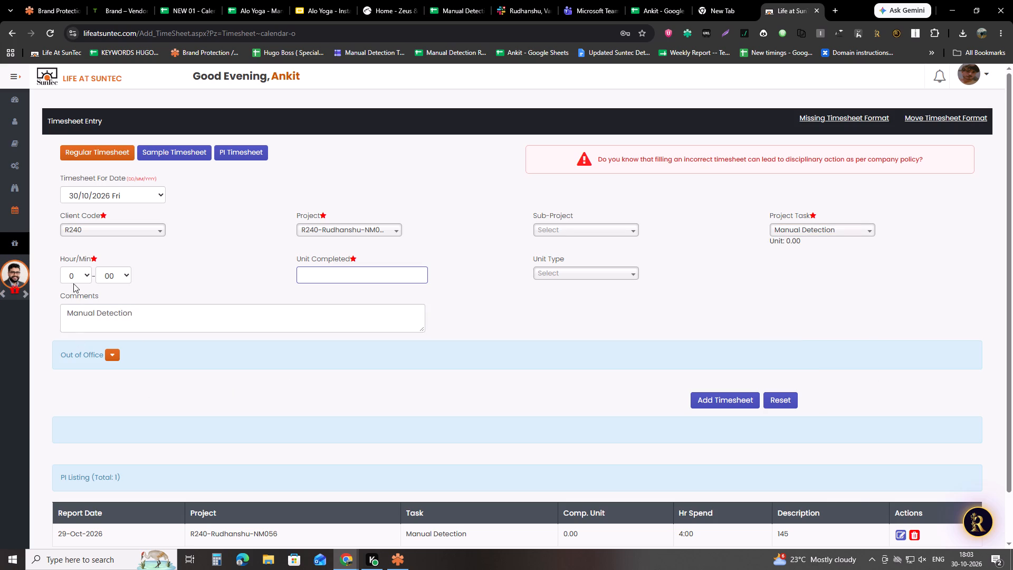
click(73, 283)
click(89, 410)
click(346, 275)
text(405)
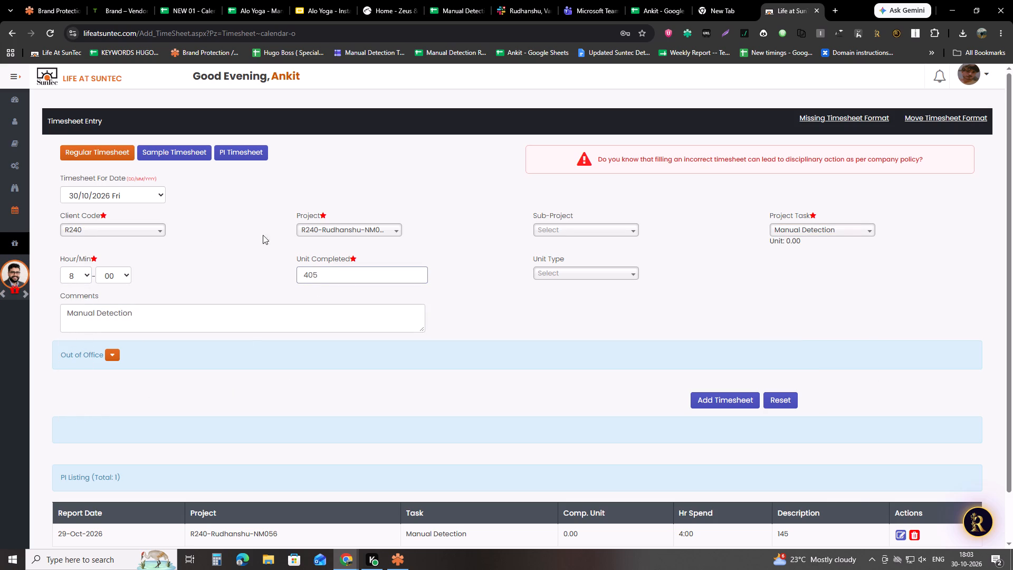